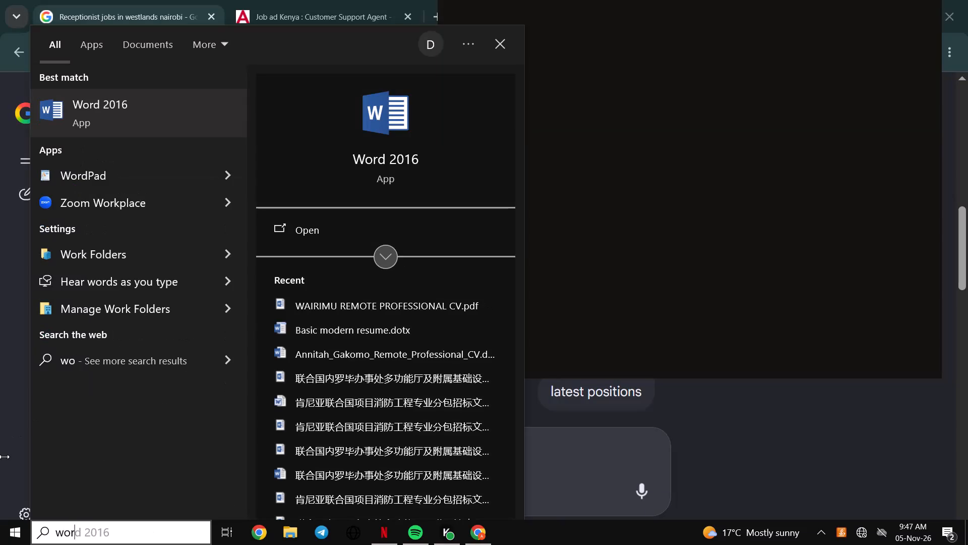
Launch Word 2016 from the search results.
left_click(152, 93)
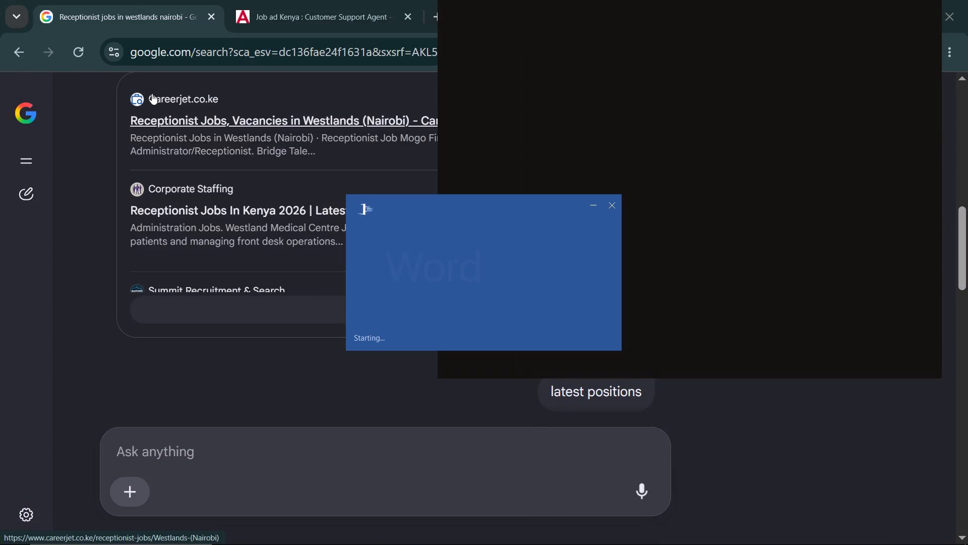
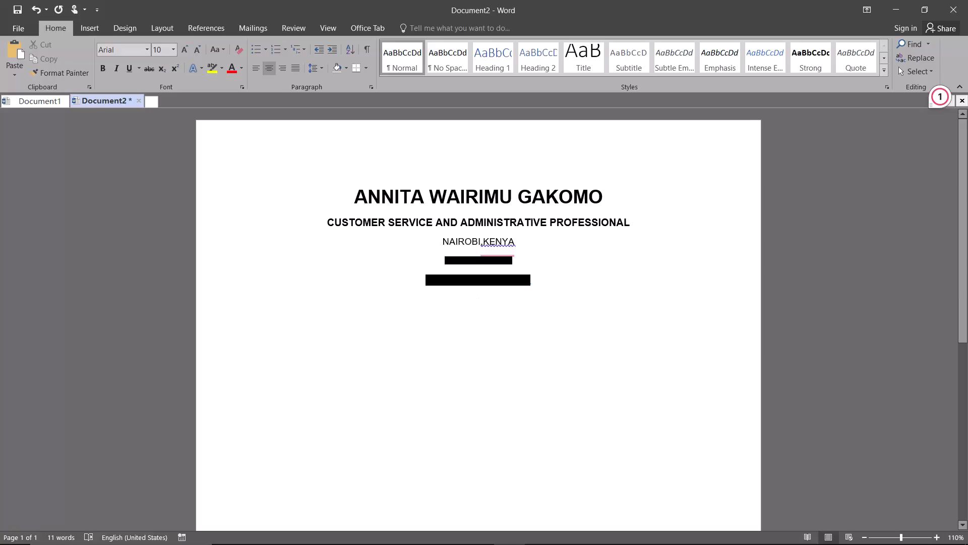
Paste the copied professional summary paragraph below the contact details in the resume header.
key("ctrl+v")
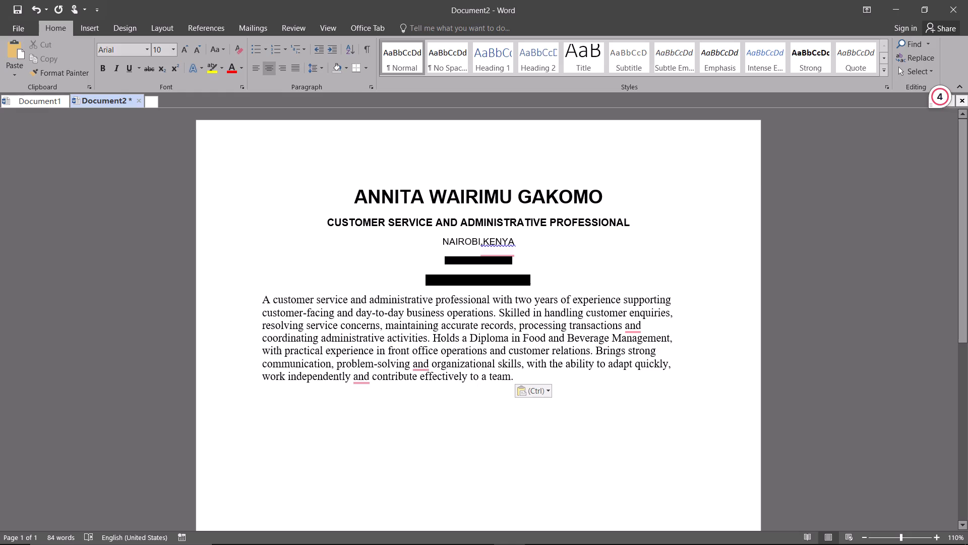
Select the whole pasted summary paragraph and open its font size choices.
left_click_drag(260, 304, 498, 393)
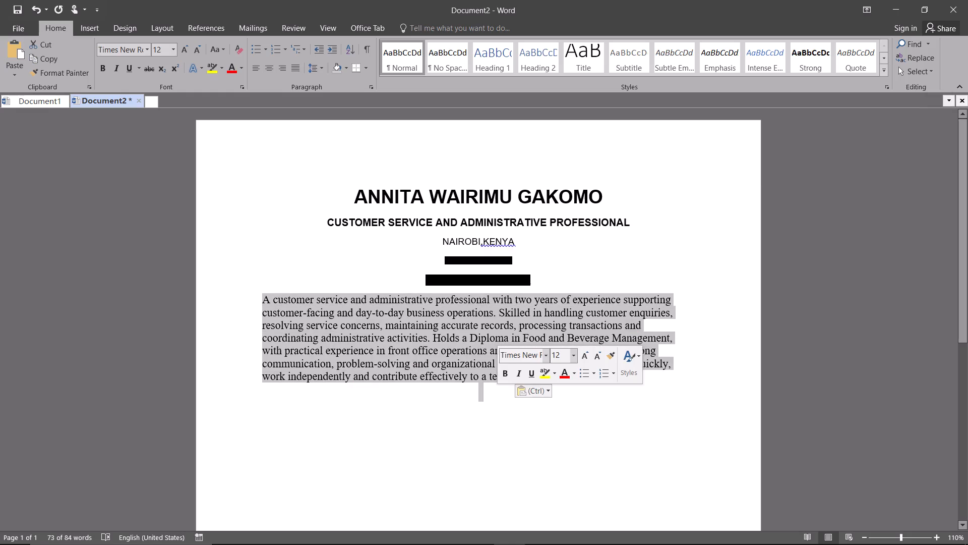
left_click(577, 358)
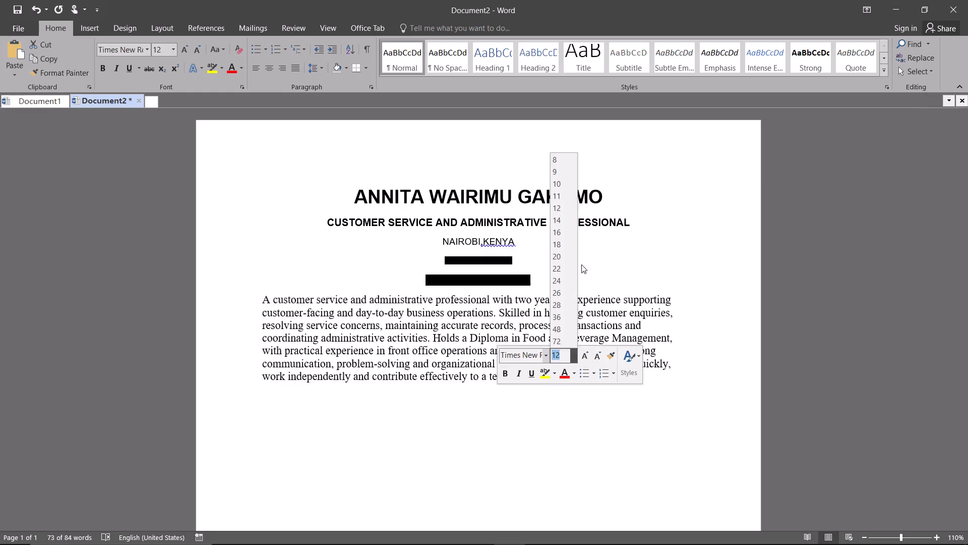
Set the font size of the summary paragraph below the contact details to 11.
left_click(564, 196)
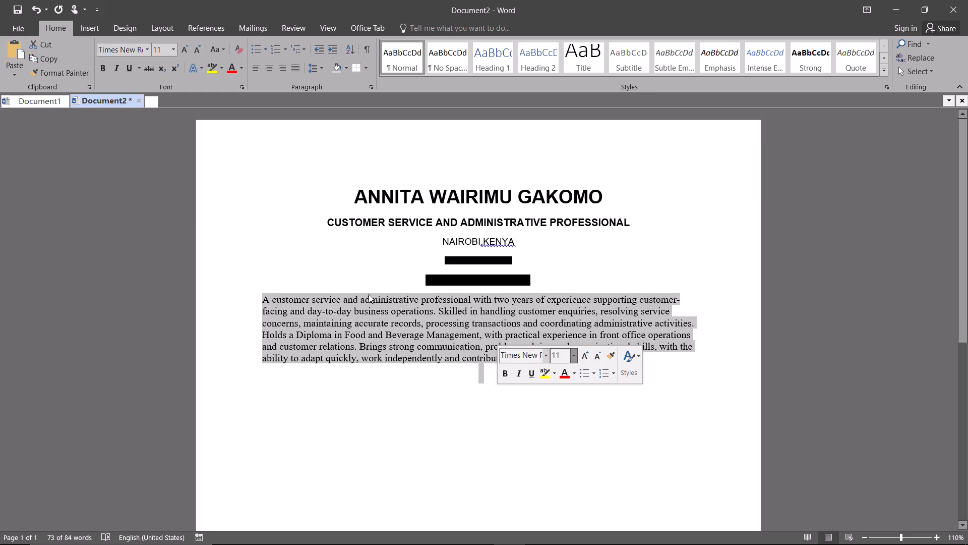
left_click(364, 284)
Add the heading "PROFESSIONAL PROFILE" on a new line between the contact details and the summary paragraph.
left_click(550, 282)
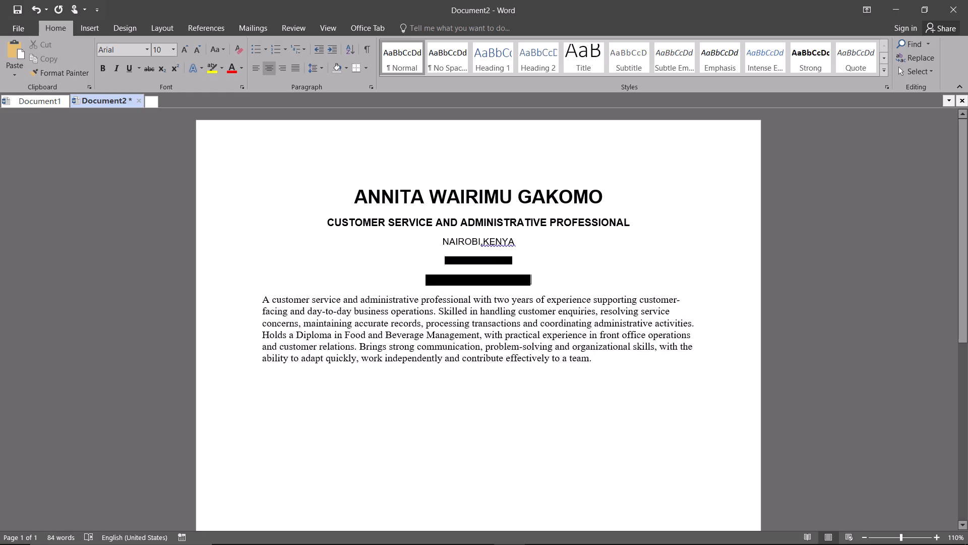
key("Return")
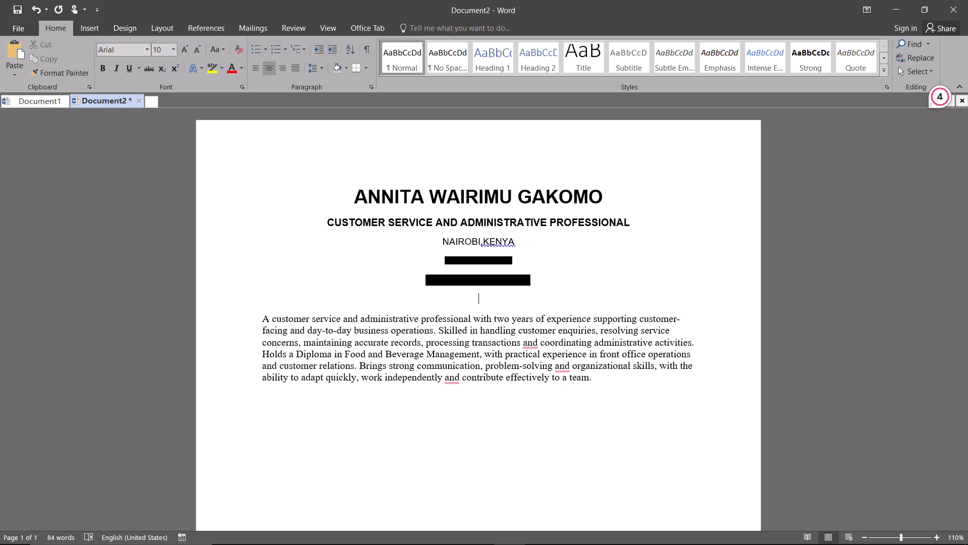
type("pr")
key("BackSpace")
key("BackSpace")
type("PROFESSIONAL")
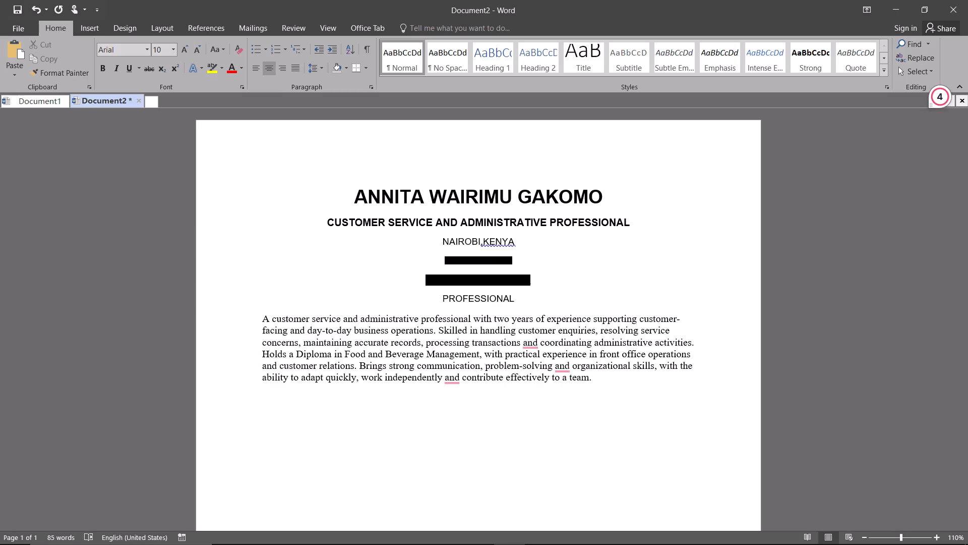
key("space")
type("PROFILE")
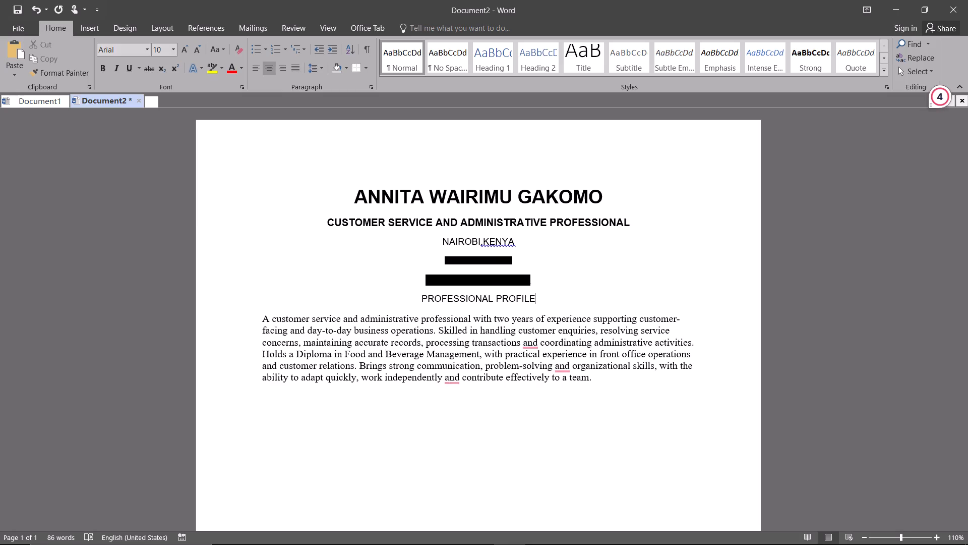
Change the font of the PROFESSIONAL PROFILE heading and the summary paragraph to Arial.
left_click_drag(262, 304, 465, 435)
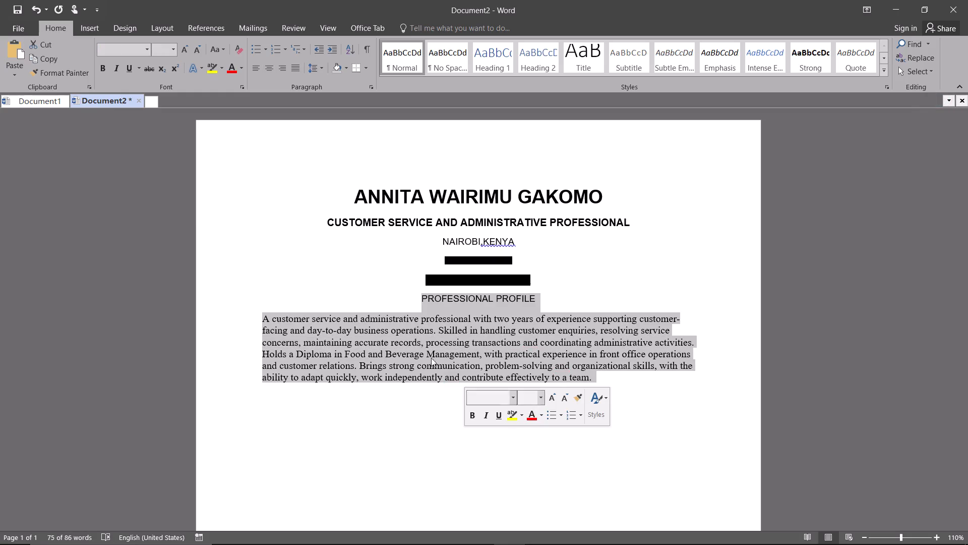
left_click(146, 51)
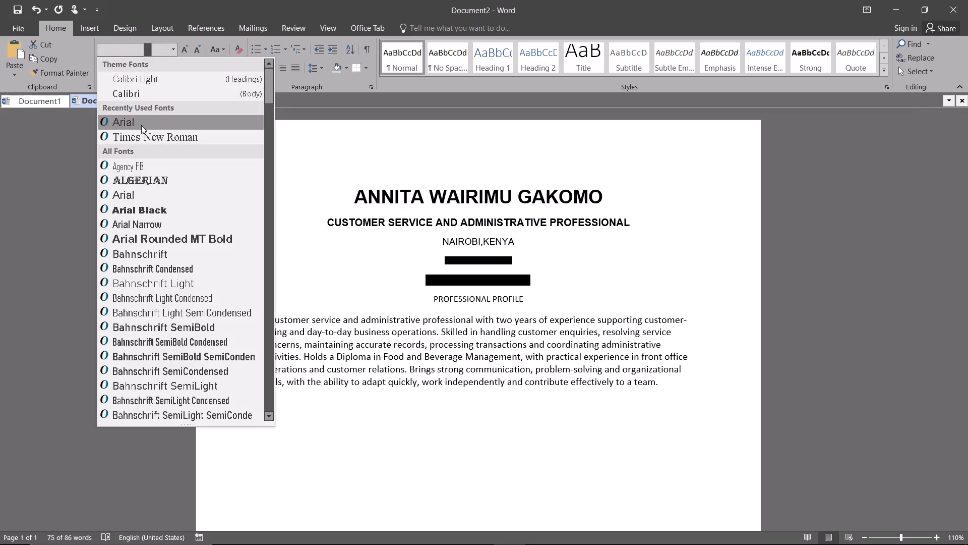
left_click(141, 125)
left_click(395, 291)
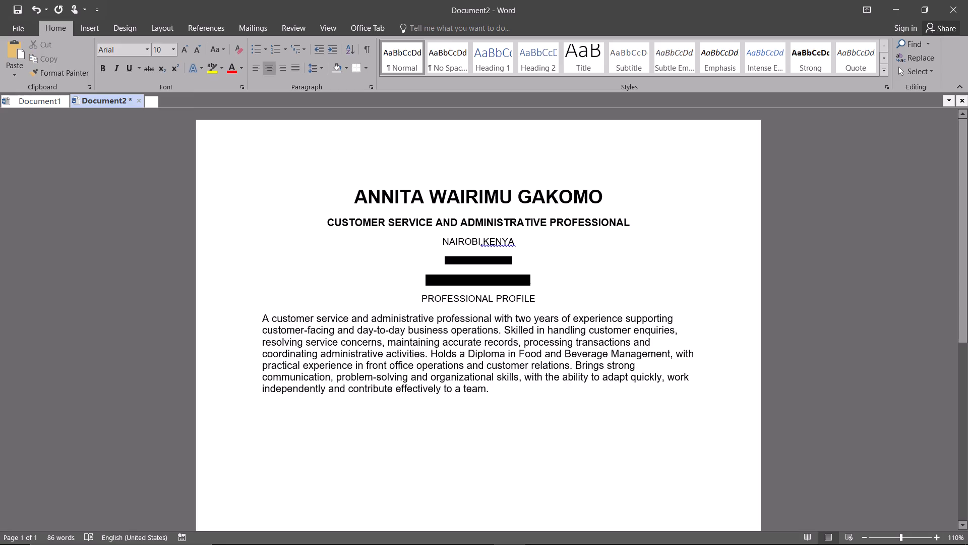
Format the PROFESSIONAL PROFILE heading as 12 pt, bold and left-aligned.
left_click_drag(402, 296, 547, 298)
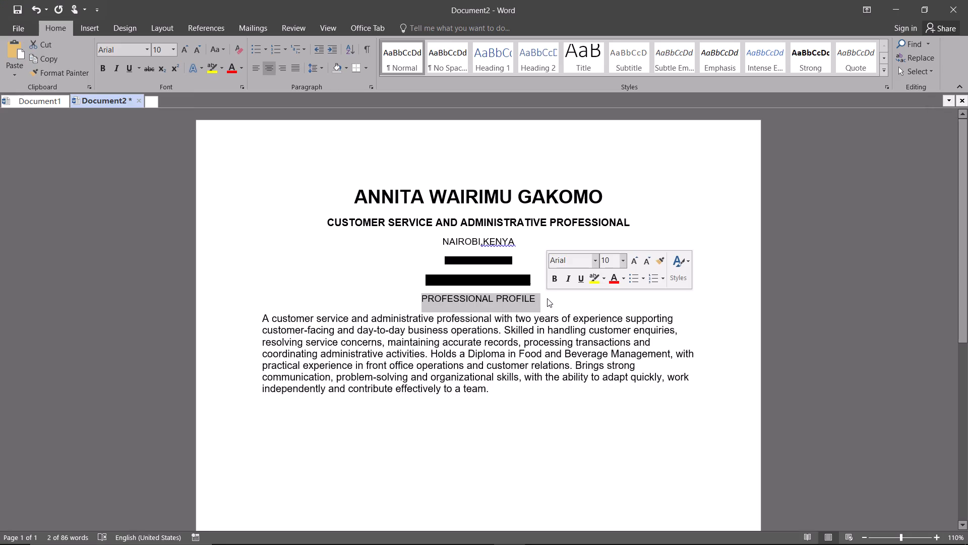
left_click(624, 261)
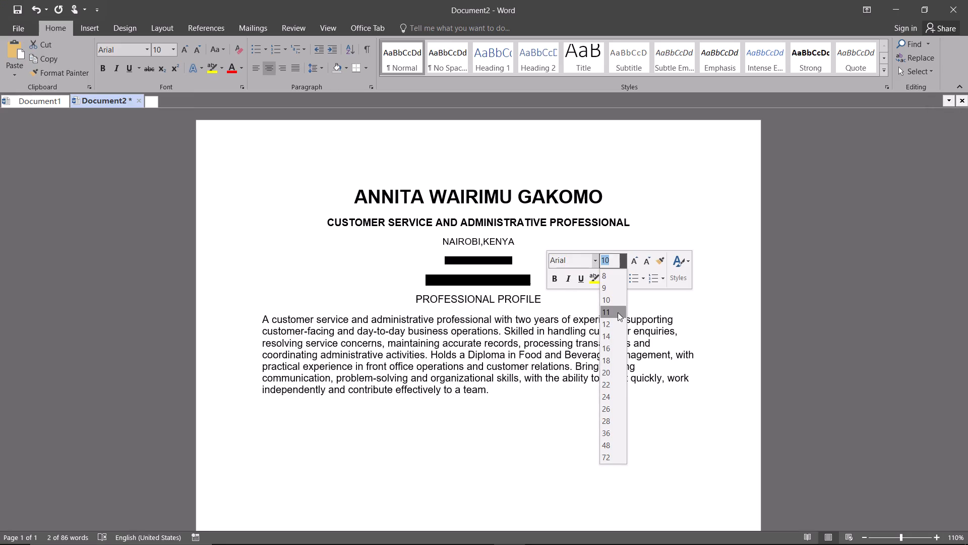
left_click(614, 321)
left_click(555, 283)
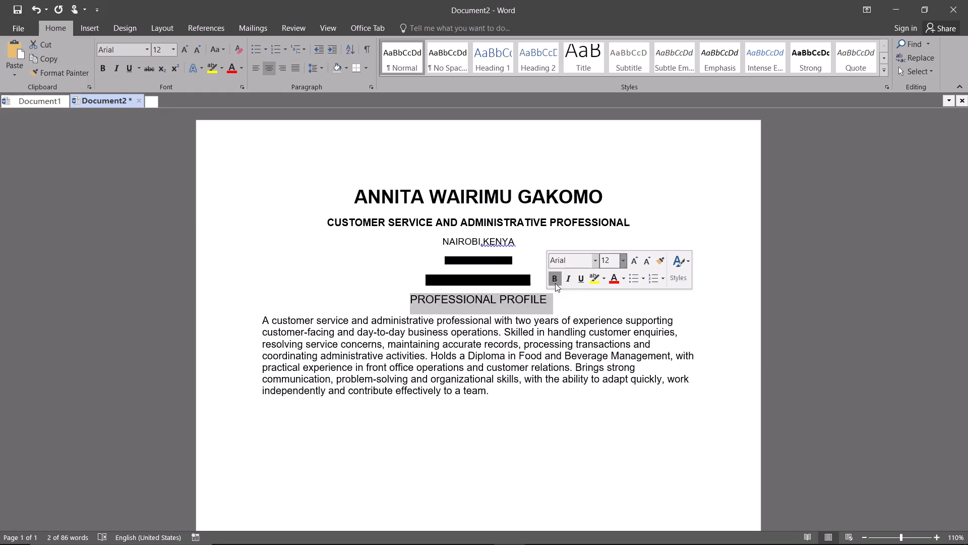
left_click(259, 73)
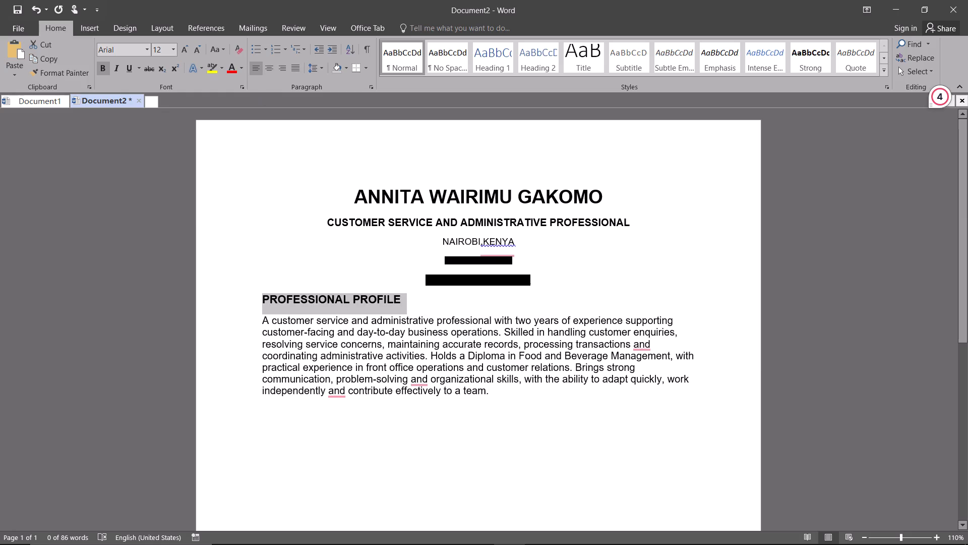
Add two new lines after the end of the professional profile paragraph.
left_click(492, 396)
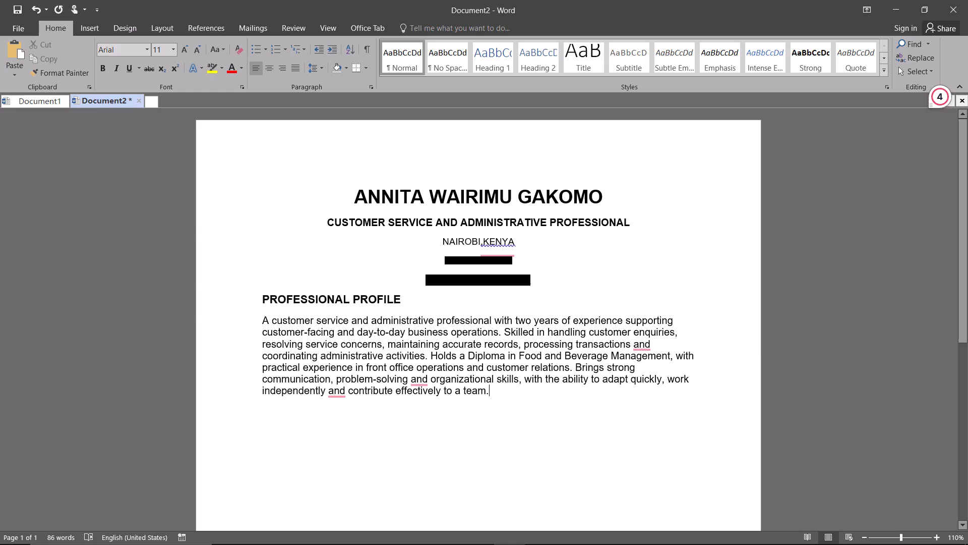
key("Return")
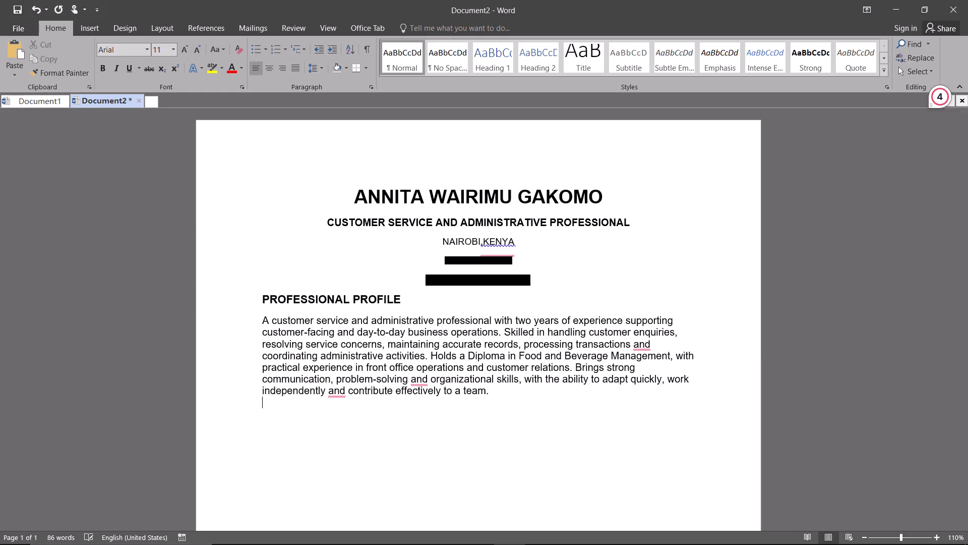
key("Return")
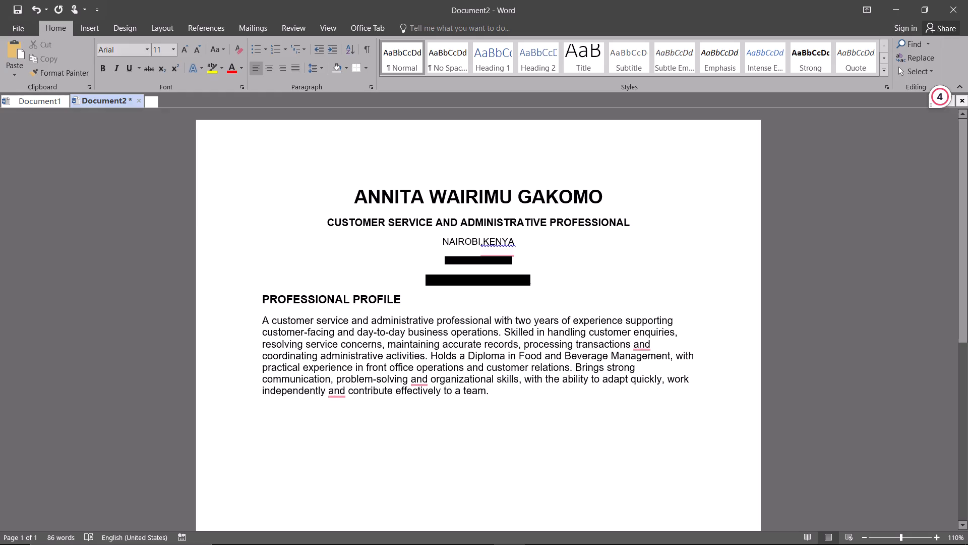
Select the PROFESSIONAL PROFILE heading line.
left_click_drag(260, 294, 437, 310)
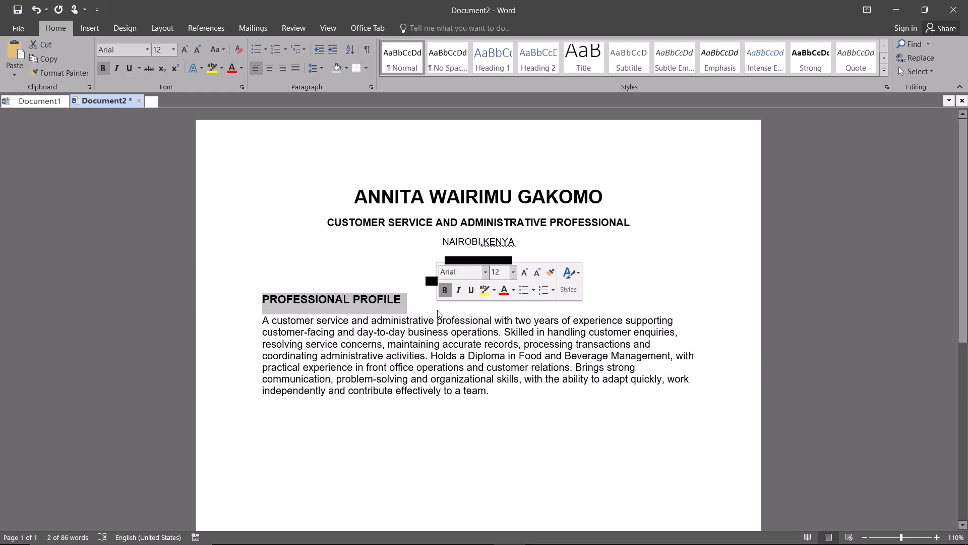
Change the font color of the PROFESSIONAL PROFILE heading to a dark blue theme color.
left_click(513, 289)
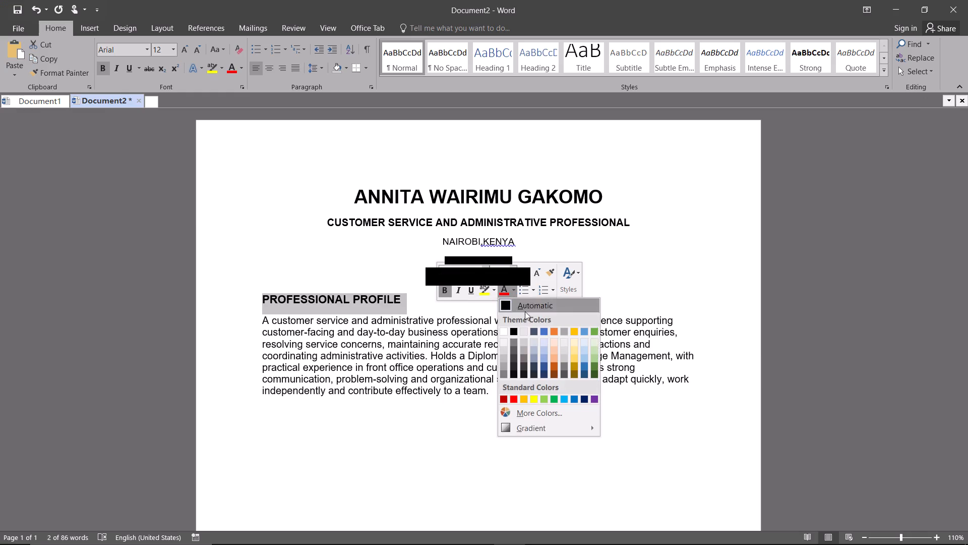
left_click(544, 371)
Insert three new lines after the end of the professional profile paragraph.
left_click(510, 395)
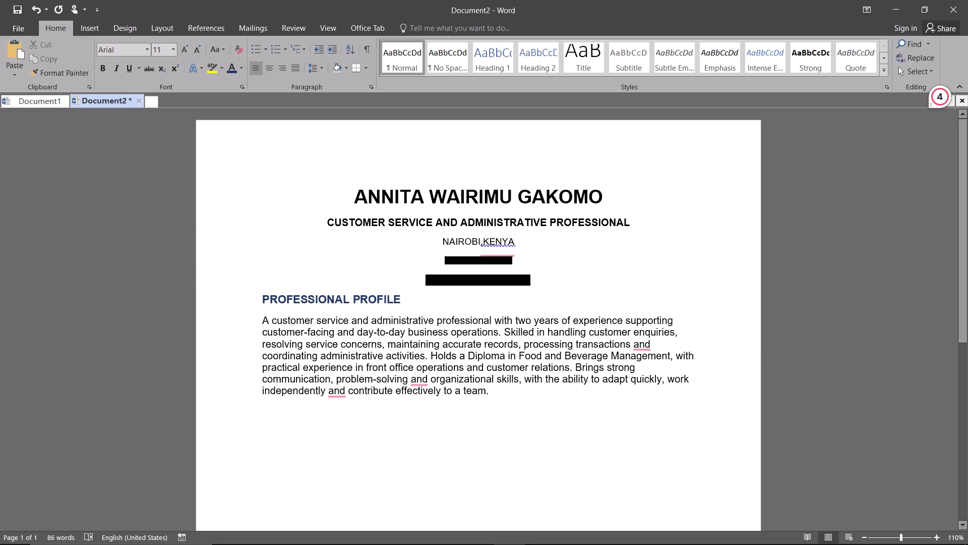
key("Return")
key("Return")
key("Return")
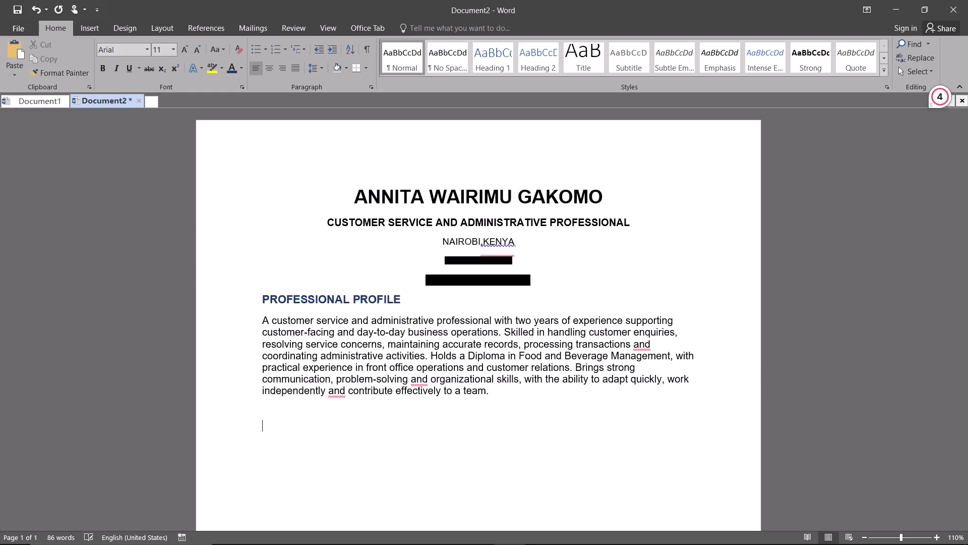
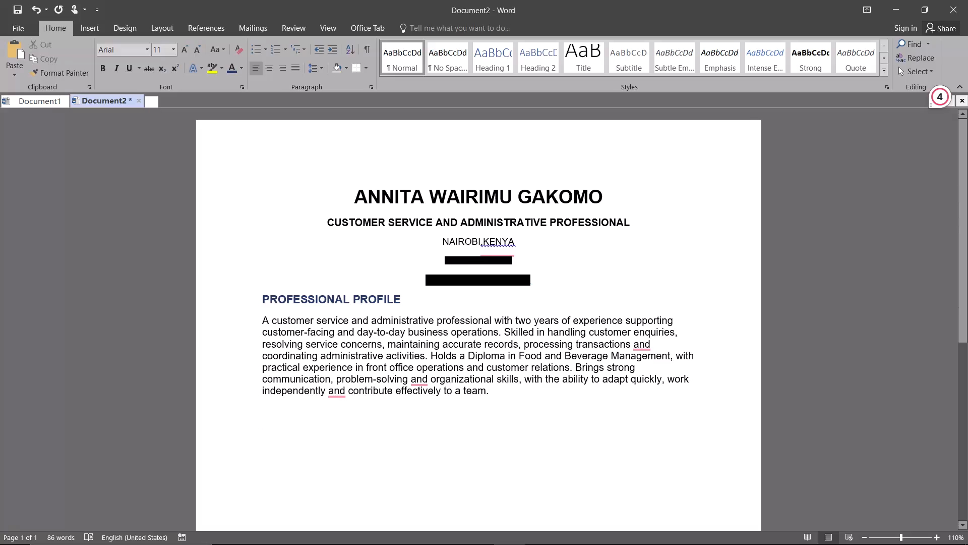
Paste the copied CORE COMPETENCIES heading and its bulleted skills list below the professional profile paragraph.
key("ctrl+v")
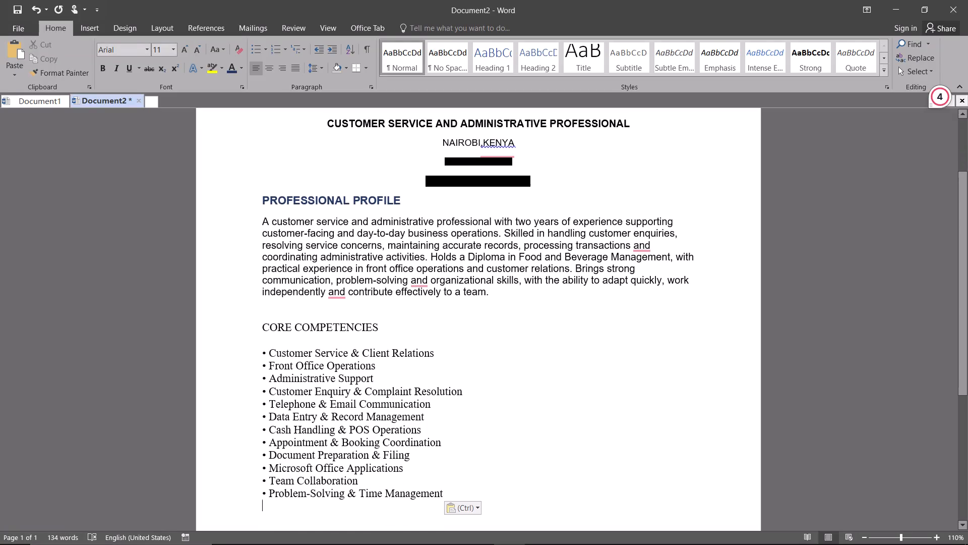
Select the whole CORE COMPETENCIES section, from its heading to the last bullet, and open its font size choices.
left_click_drag(261, 328, 402, 496)
left_click(477, 455)
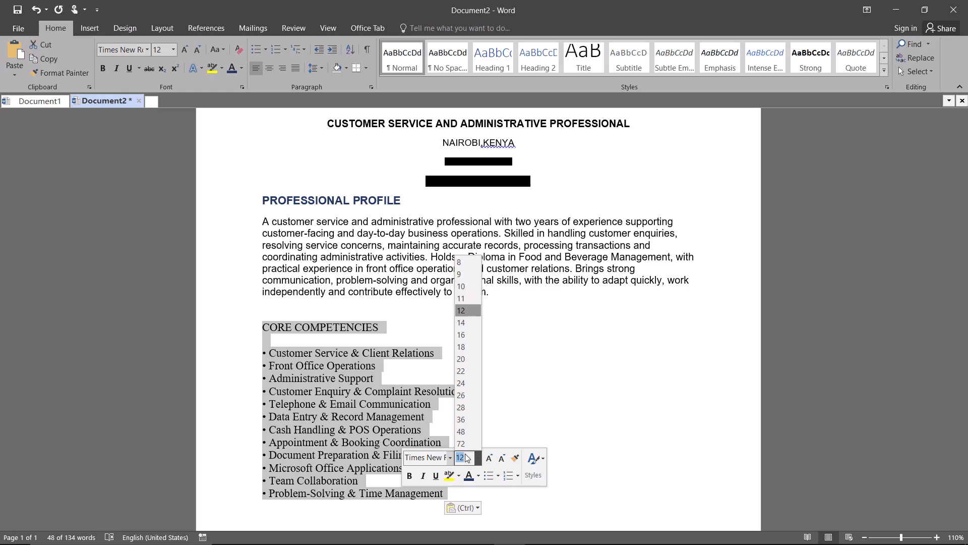
Change the font of the selected CORE COMPETENCIES heading and its bulleted list to Arial.
left_click(449, 457)
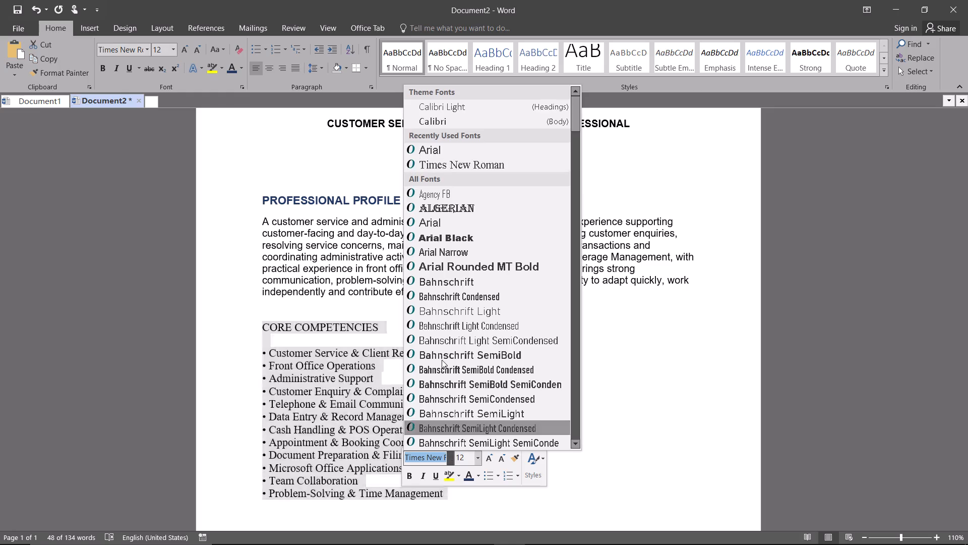
left_click(460, 155)
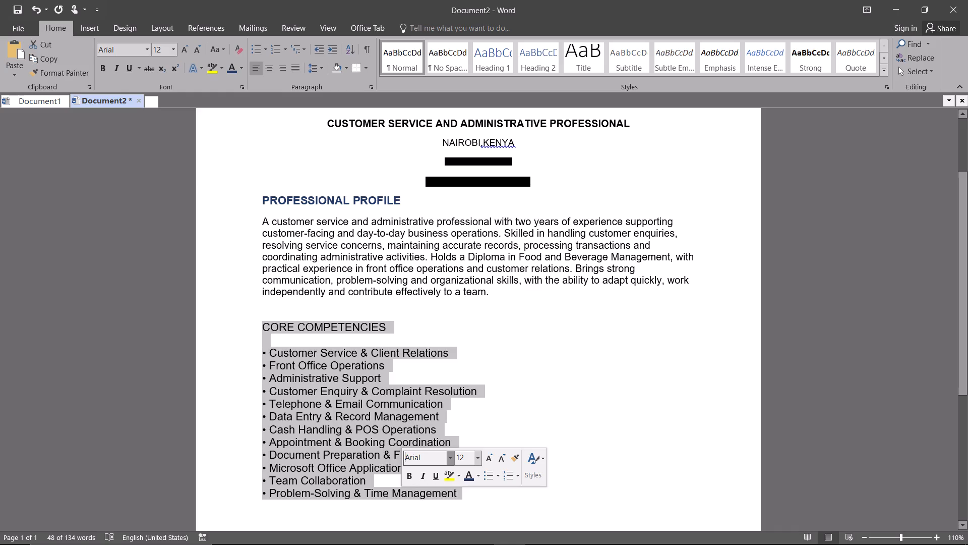
Set the font size of the bulleted competencies list, without its heading, to 11 pt.
left_click(272, 348)
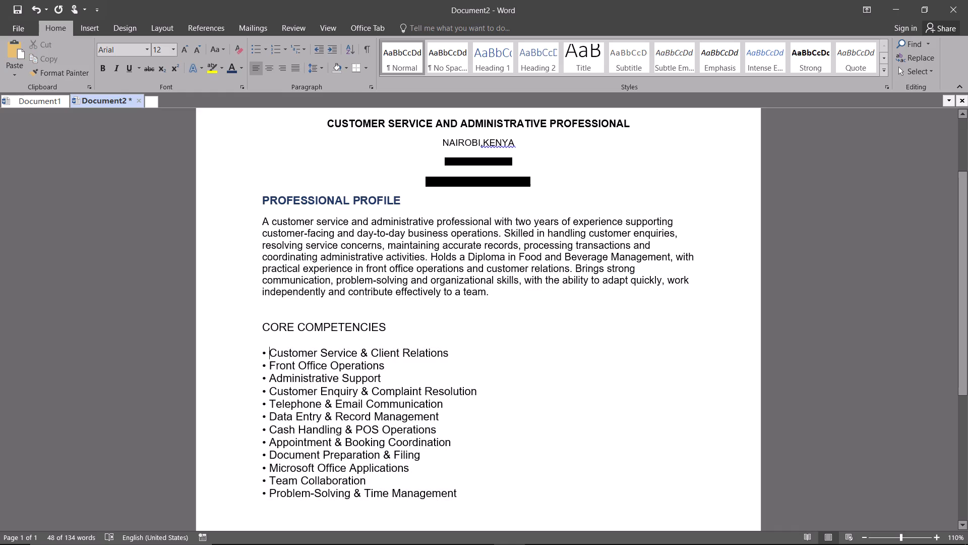
left_click_drag(262, 345, 454, 513)
left_click(529, 477)
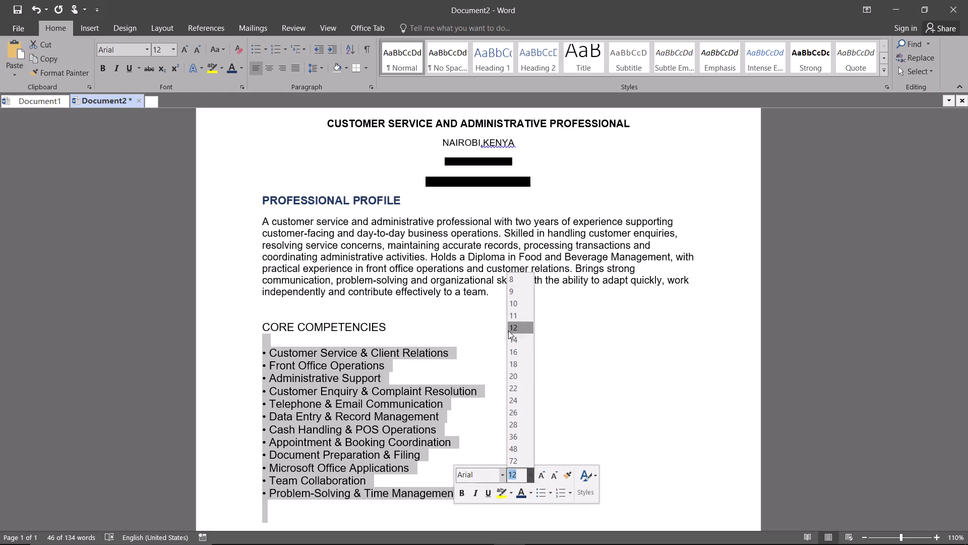
left_click(526, 314)
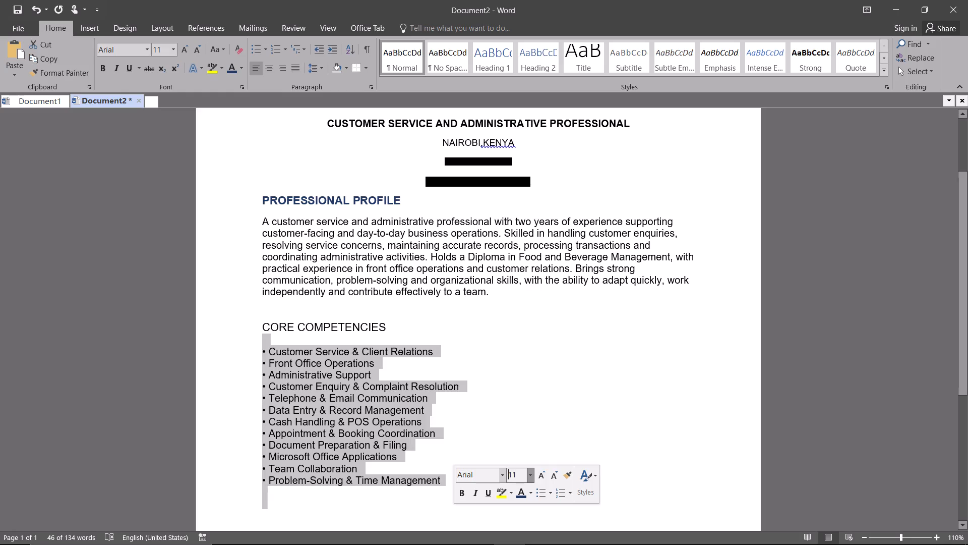
Make the CORE COMPETENCIES heading bold.
left_click_drag(396, 322, 225, 330)
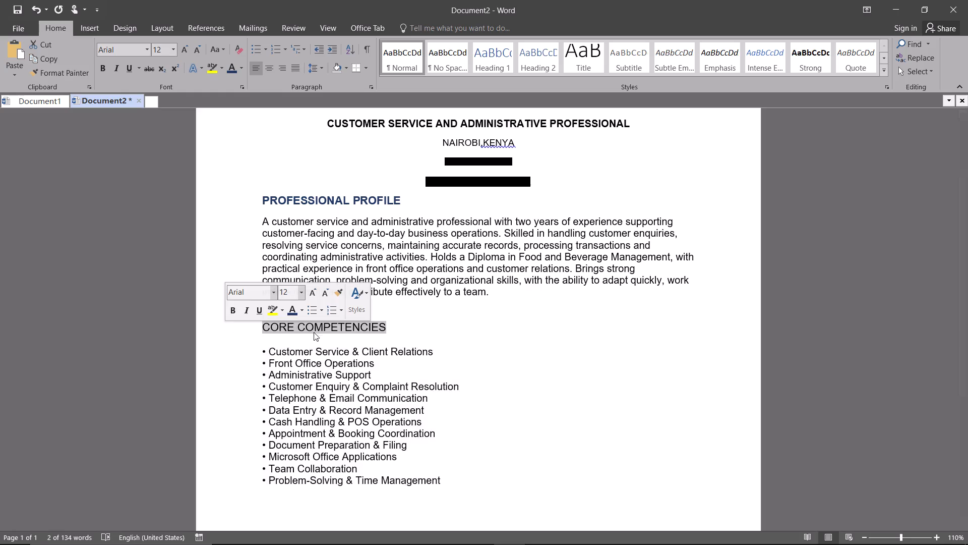
double_click(234, 315)
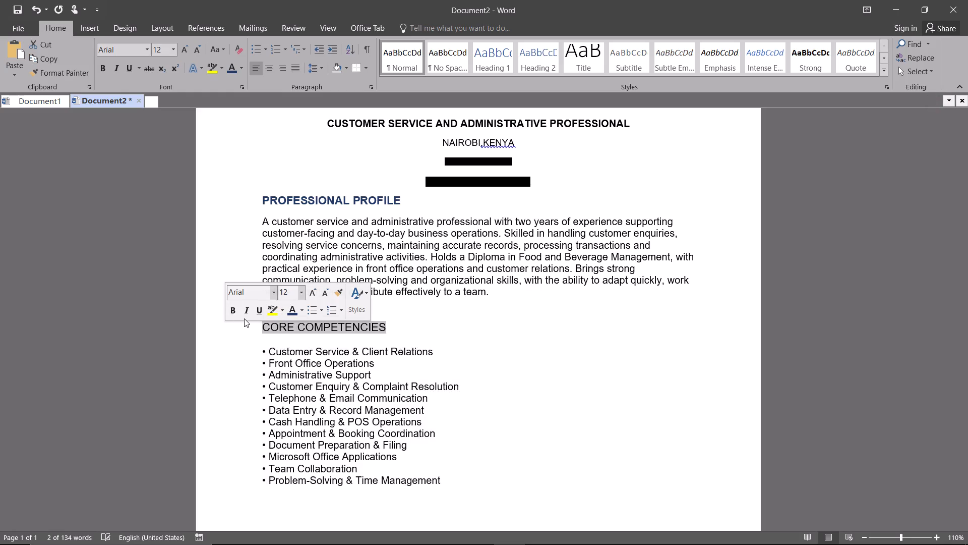
left_click(235, 311)
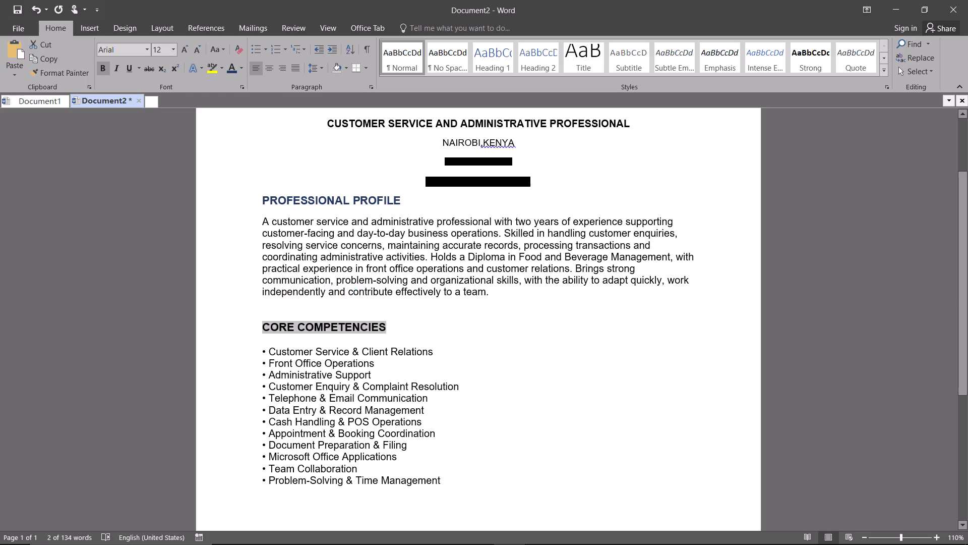
Add two new lines after the last competency, Problem-Solving & Time Management.
left_click(517, 444)
left_click(465, 483)
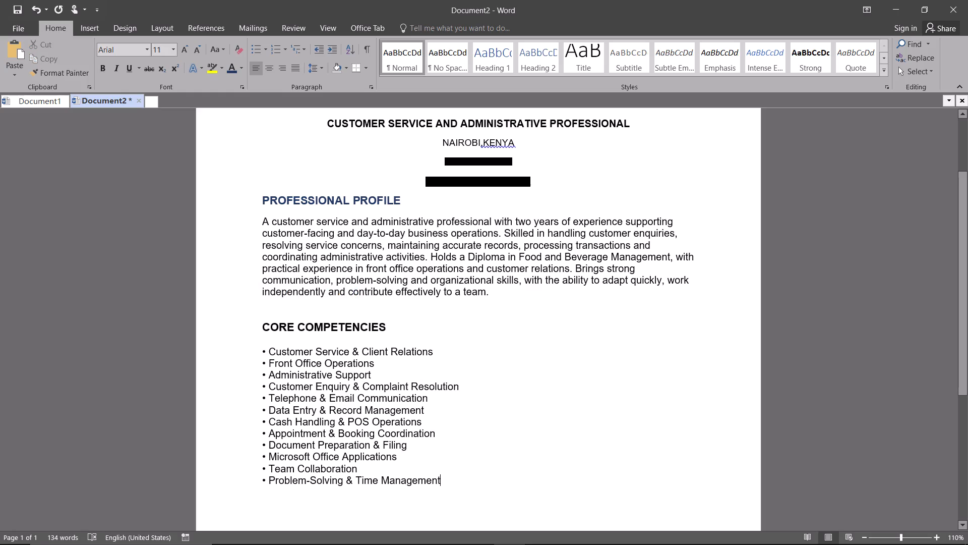
key("Return")
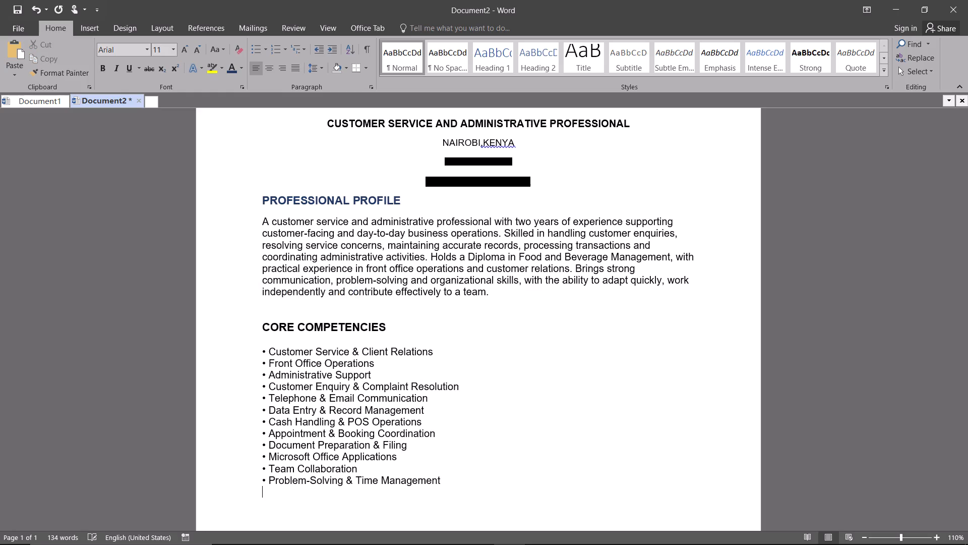
key("Return")
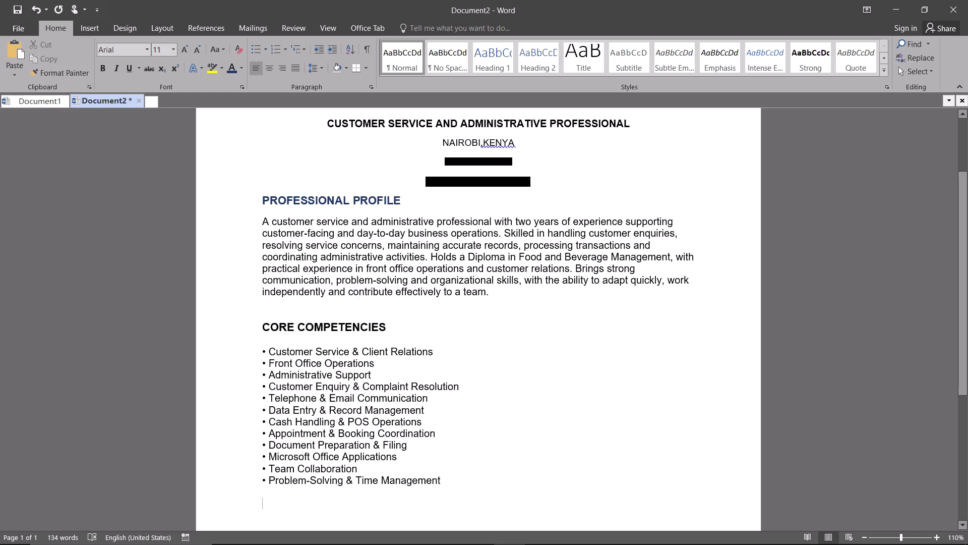
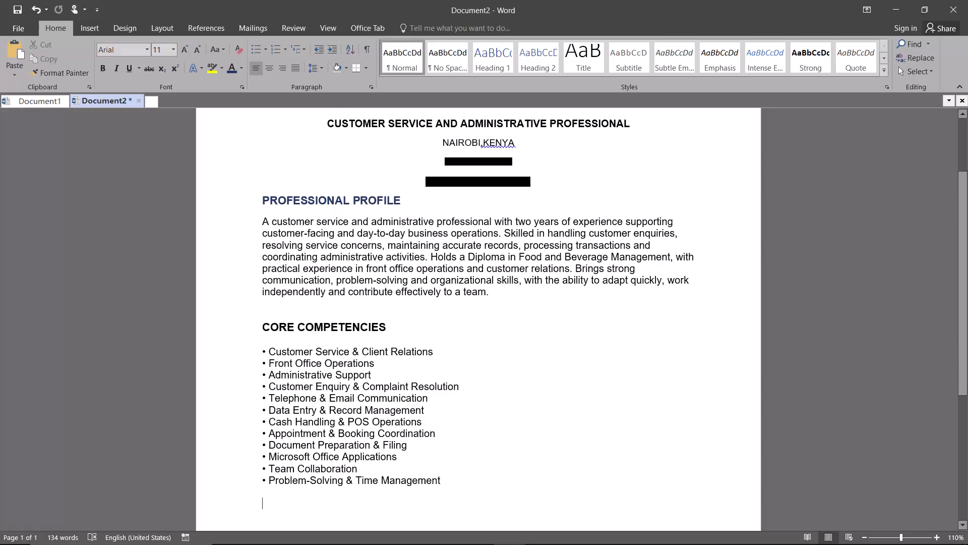
Change the font color of the PROFESSIONAL PROFILE heading to black.
left_click_drag(412, 206, 279, 202)
left_click(355, 181)
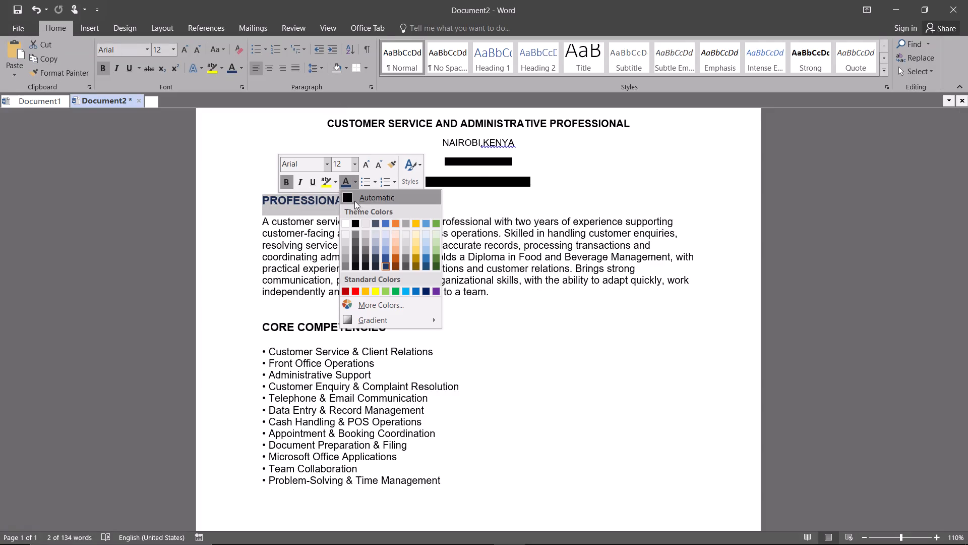
left_click(354, 219)
left_click(354, 221)
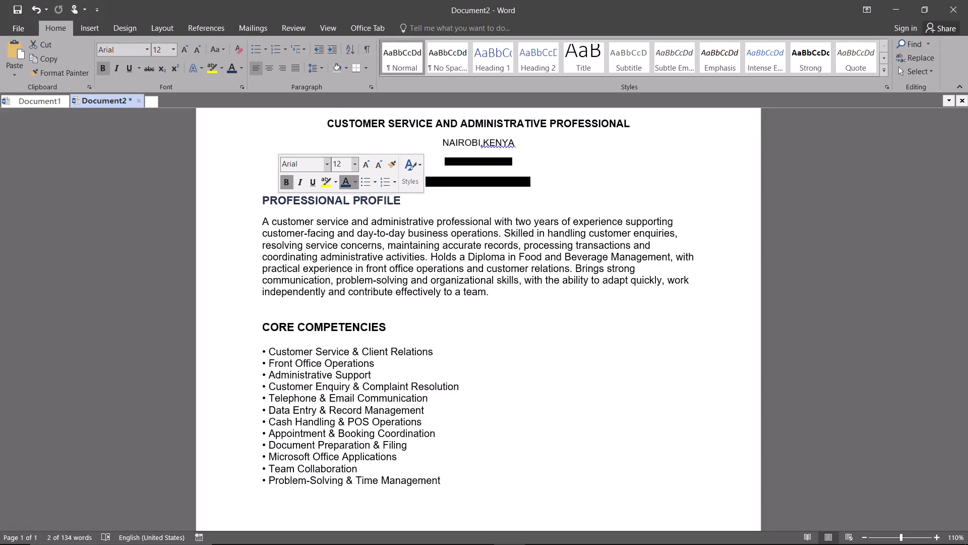
left_click(395, 337)
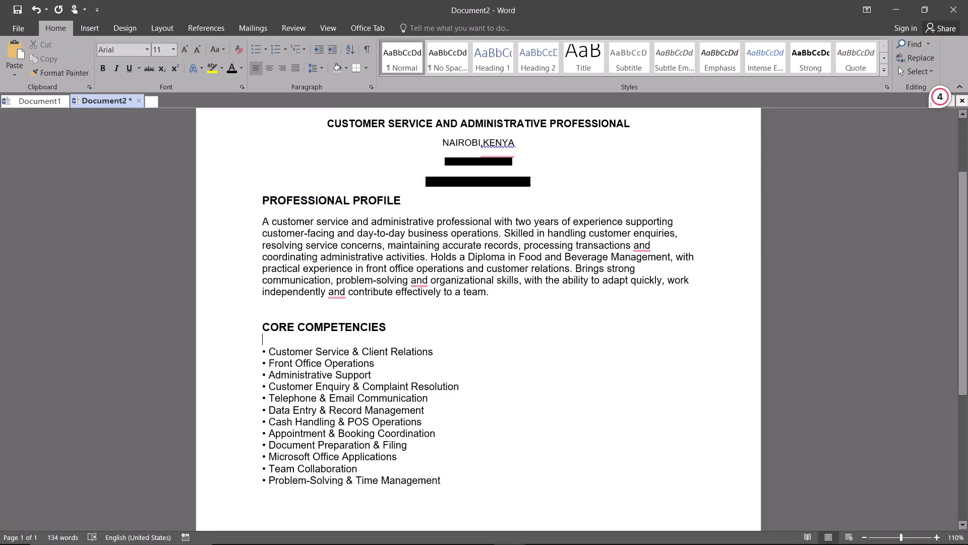
Add two new lines directly after the last competency, Problem-Solving & Time Management.
left_click(453, 477)
key("Return")
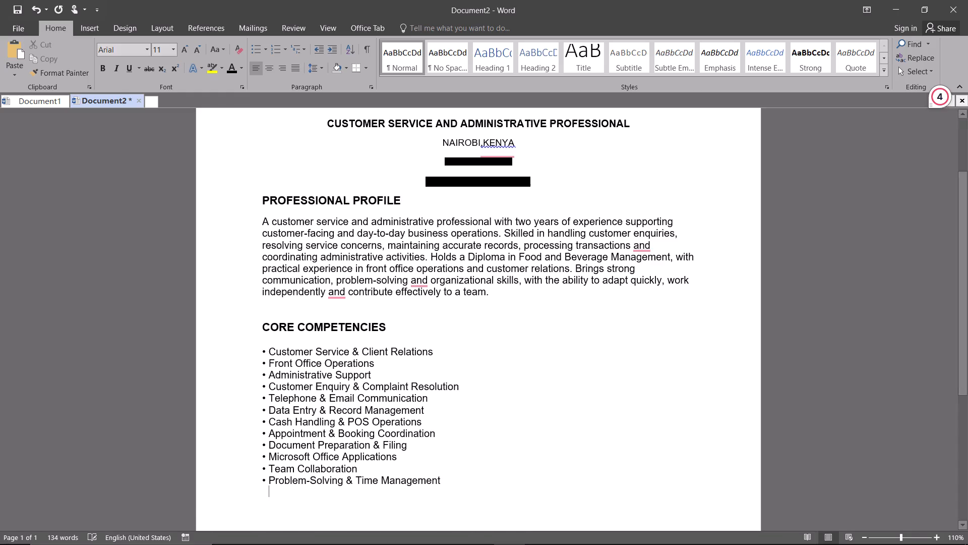
key("Return")
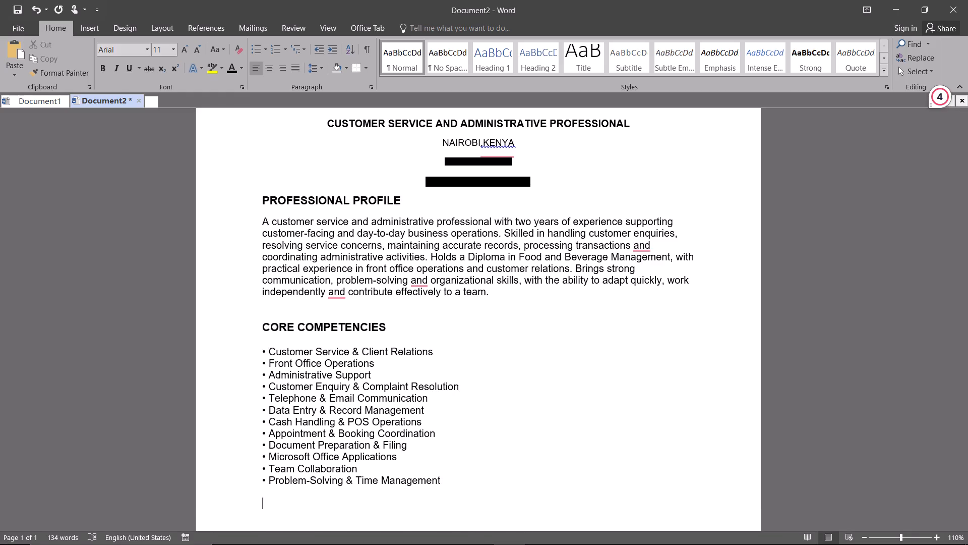
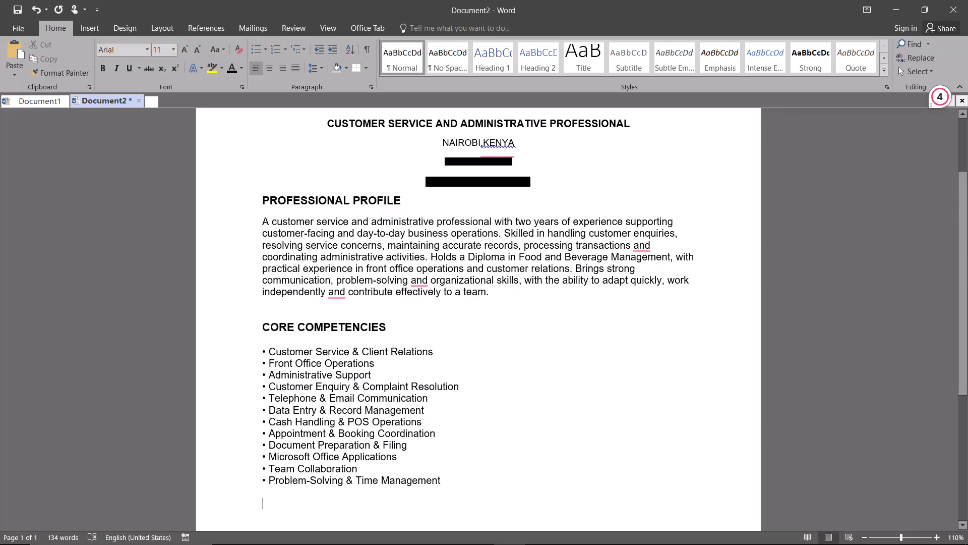
Enter the section heading PROFESSIONAL EXPERIENCE on the empty line below the core competencies list.
type("PR")
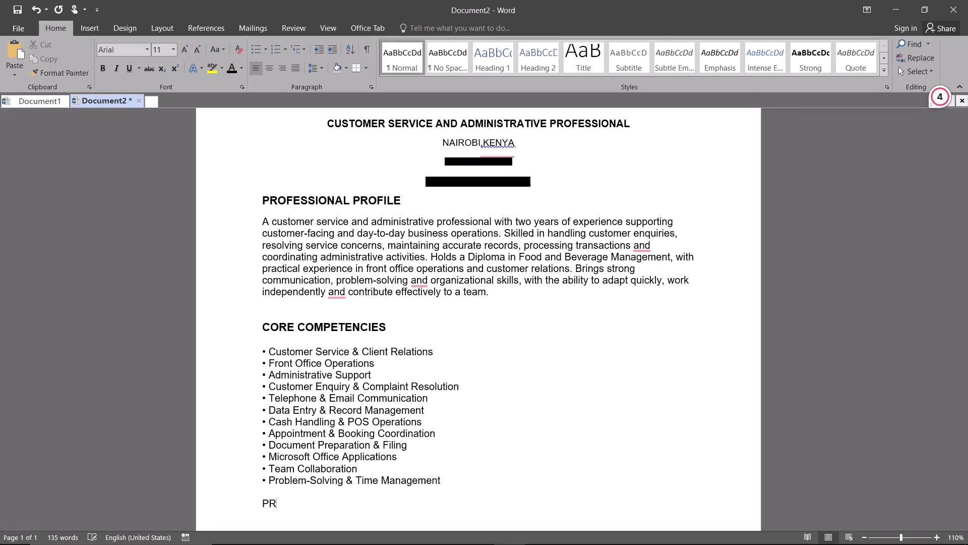
type("OFESSIONAL EXPERIENCE")
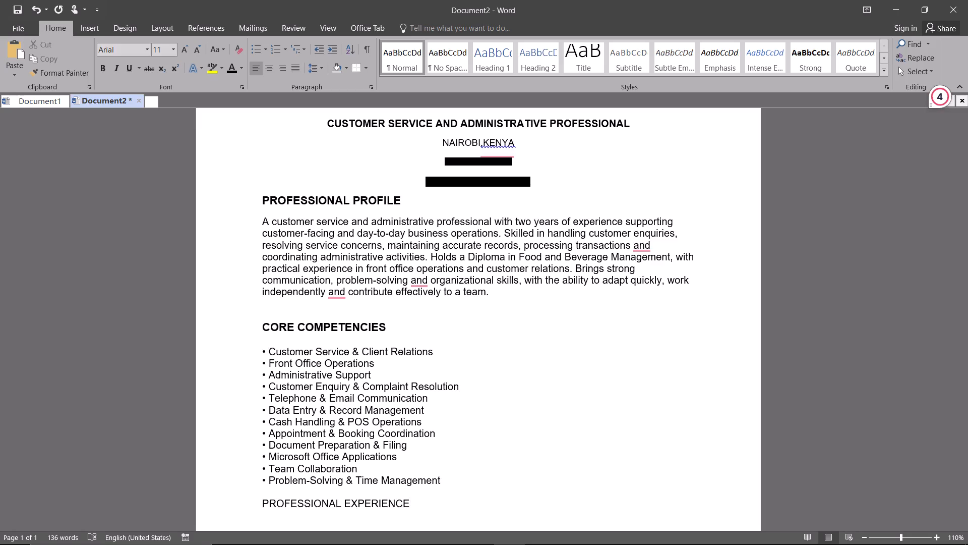
Paste the copied Customer Service / Cashier job entry for Quickmart Supermarket on a new line under the PROFESSIONAL EXPERIENCE heading.
key("Return")
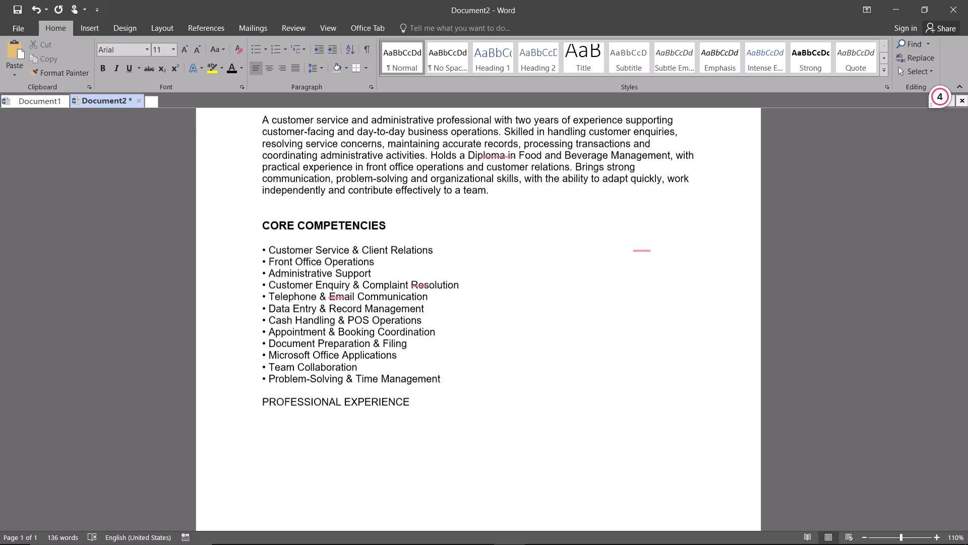
key("Return")
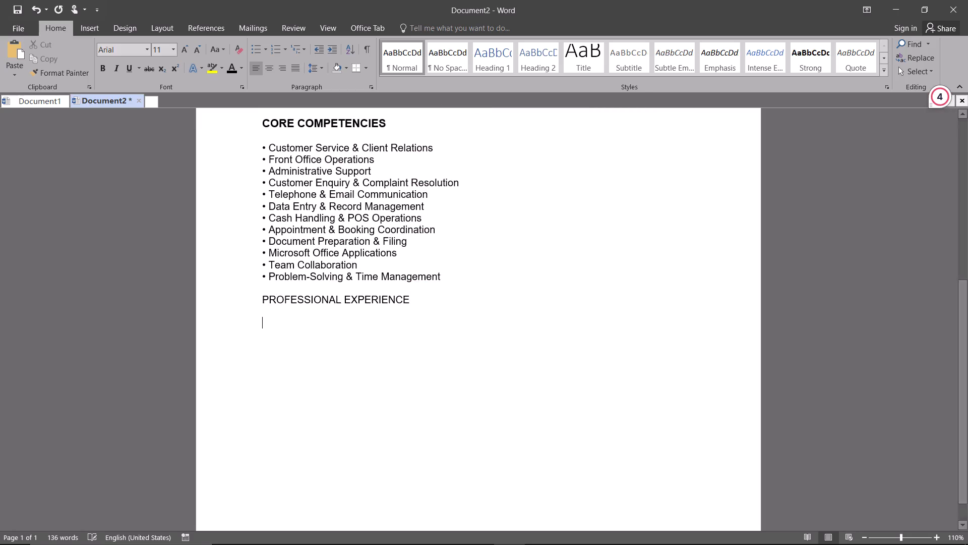
key("ctrl+v")
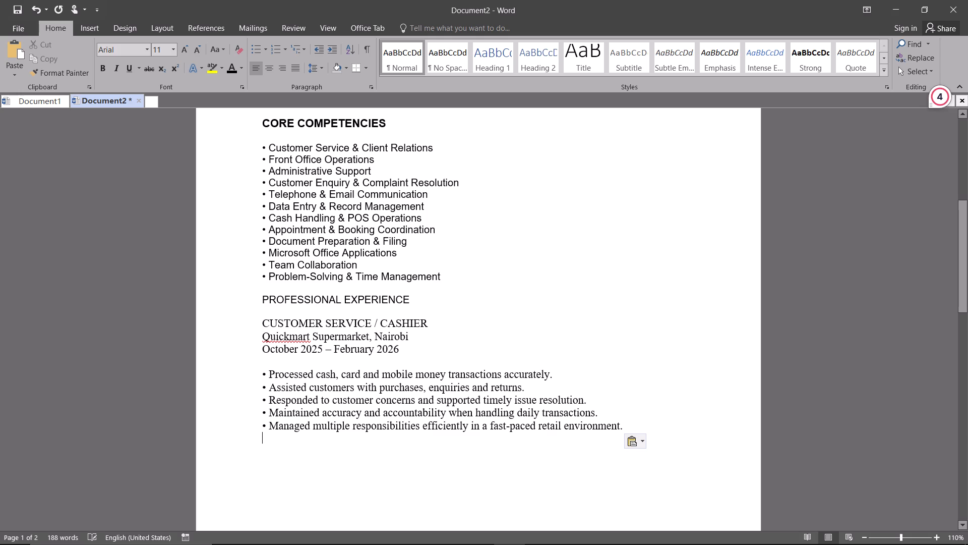
Format the whole pasted Quickmart job entry, from the job title through the last bullet, in Arial at size 11.
left_click_drag(264, 318, 423, 460)
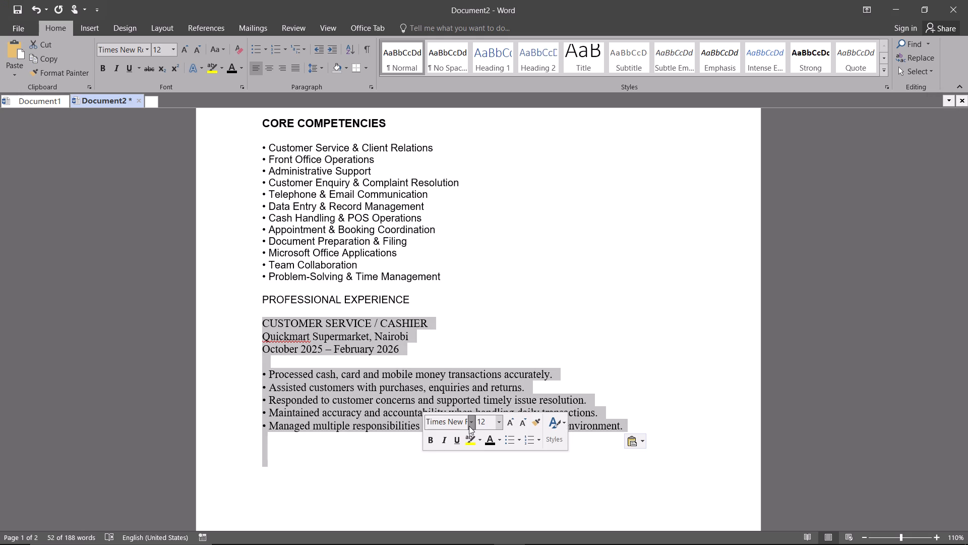
left_click(469, 426)
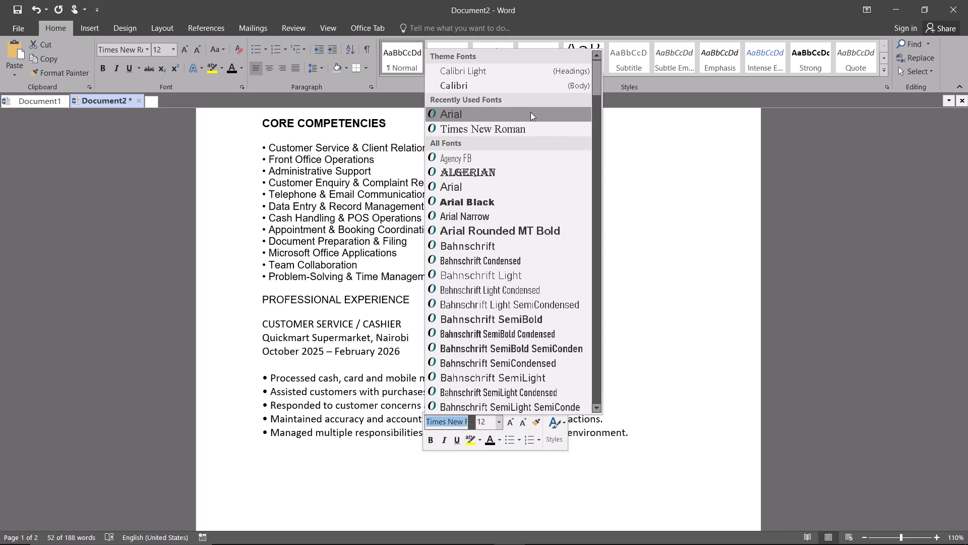
left_click(530, 112)
left_click(462, 354)
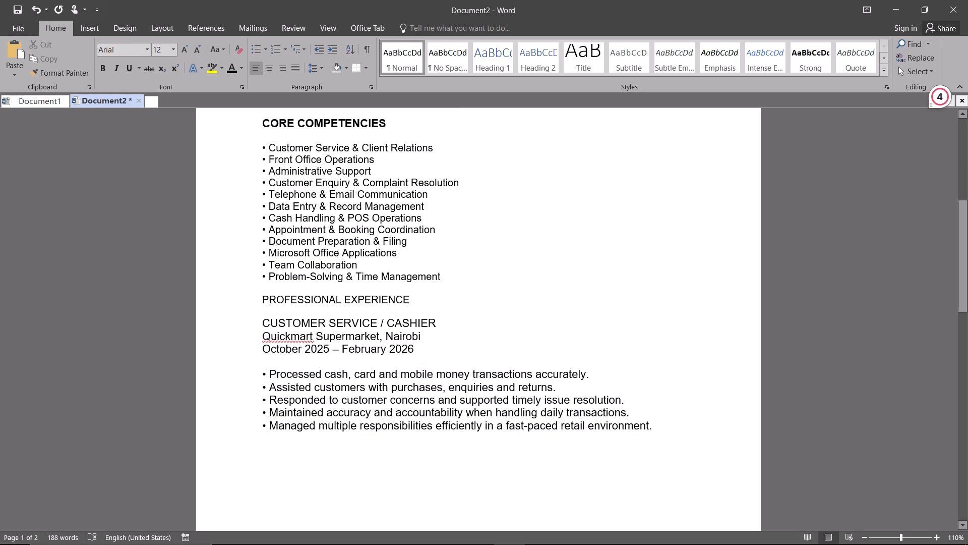
left_click_drag(264, 323, 507, 456)
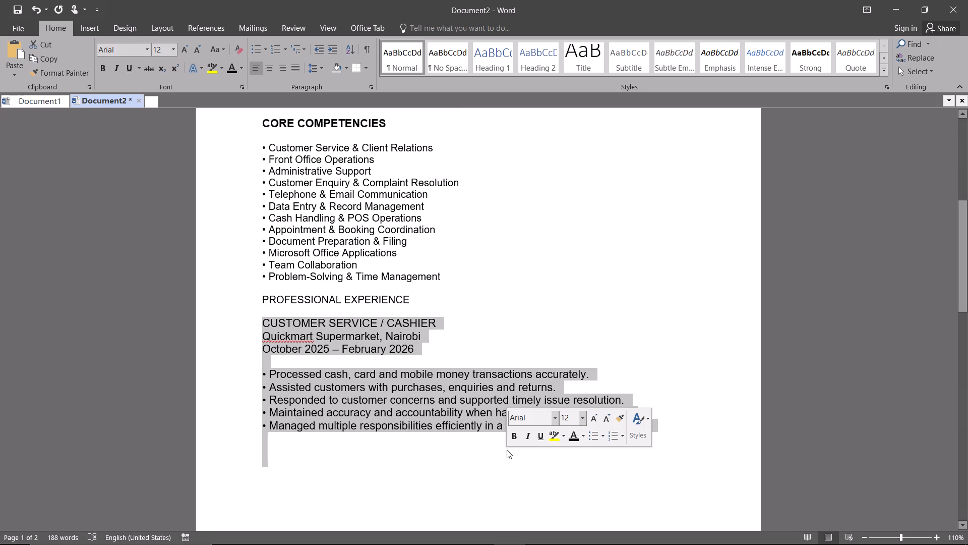
left_click(582, 417)
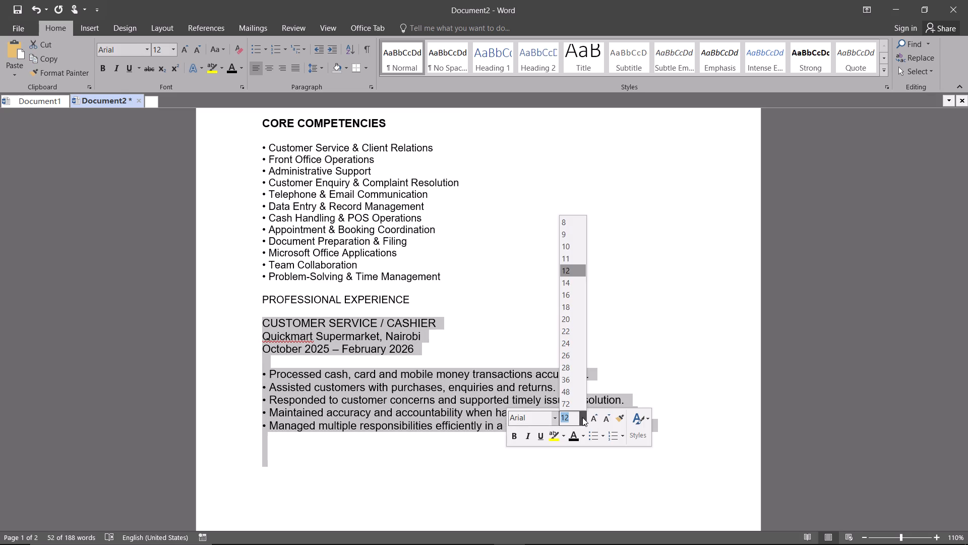
left_click(565, 260)
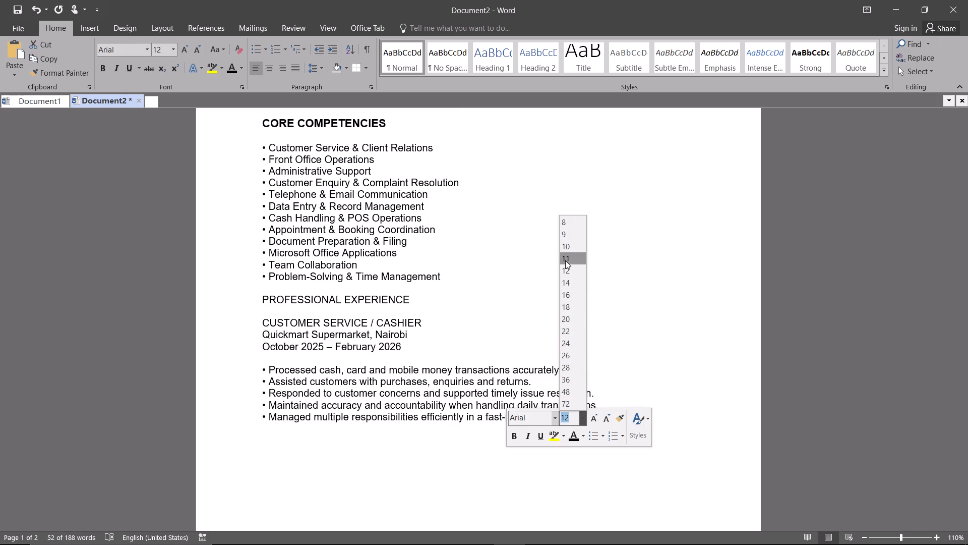
left_click(348, 448)
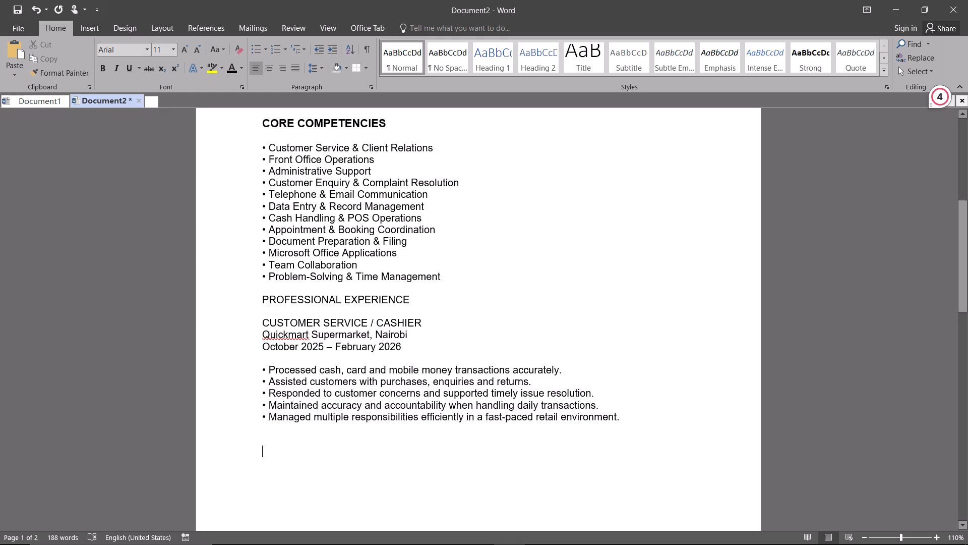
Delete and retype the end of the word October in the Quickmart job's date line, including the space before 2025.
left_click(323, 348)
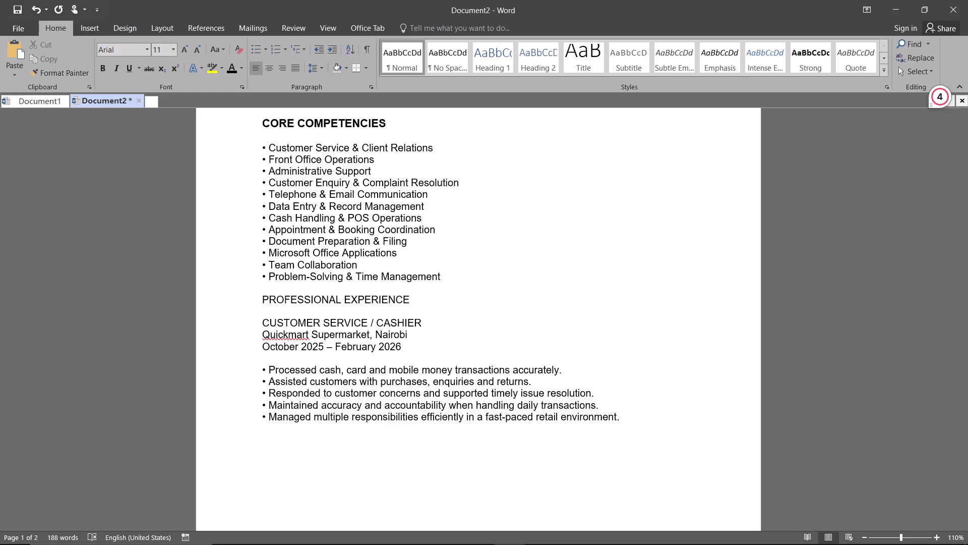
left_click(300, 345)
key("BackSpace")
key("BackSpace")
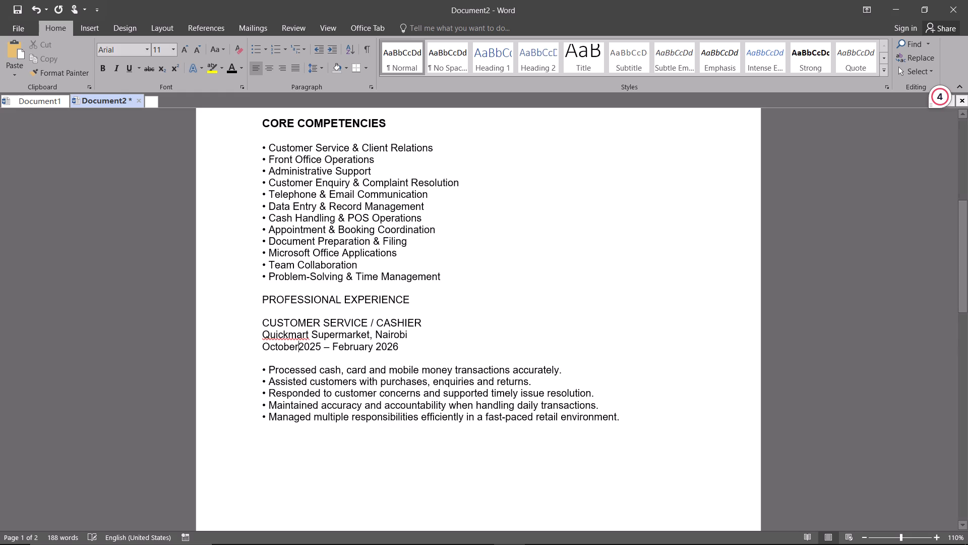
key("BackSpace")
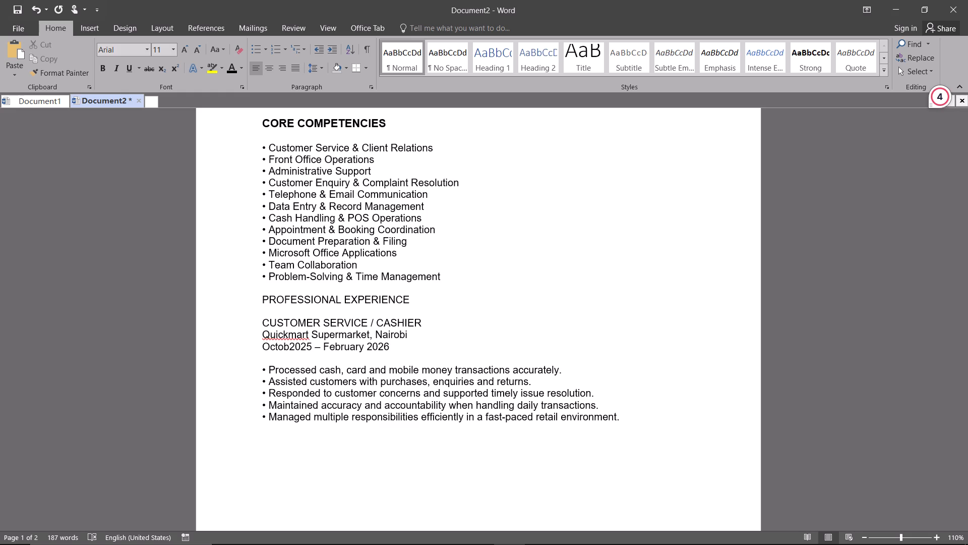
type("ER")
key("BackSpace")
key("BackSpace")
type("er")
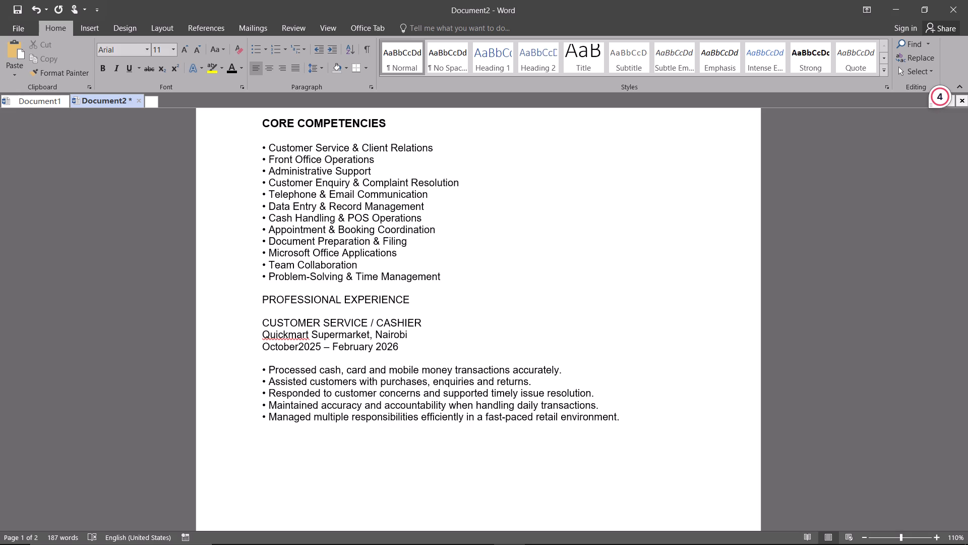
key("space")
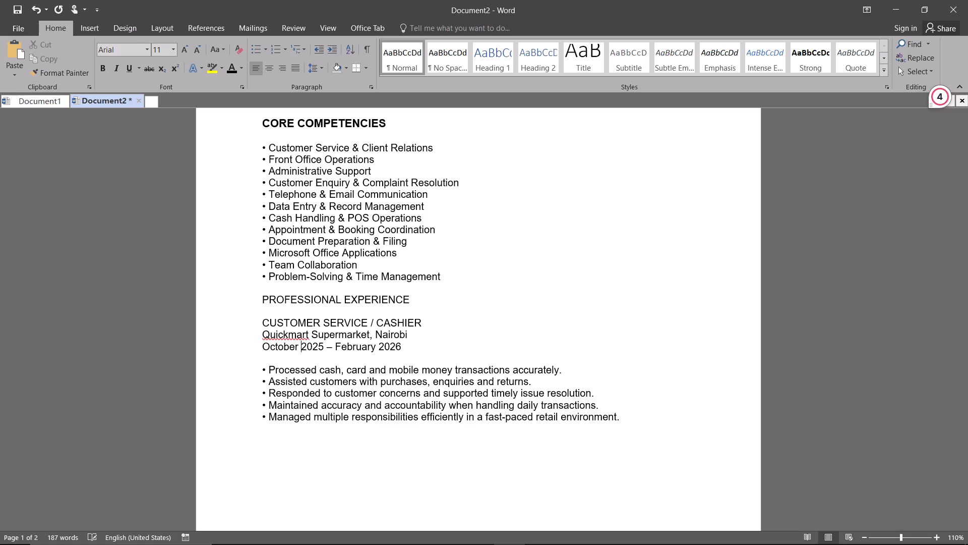
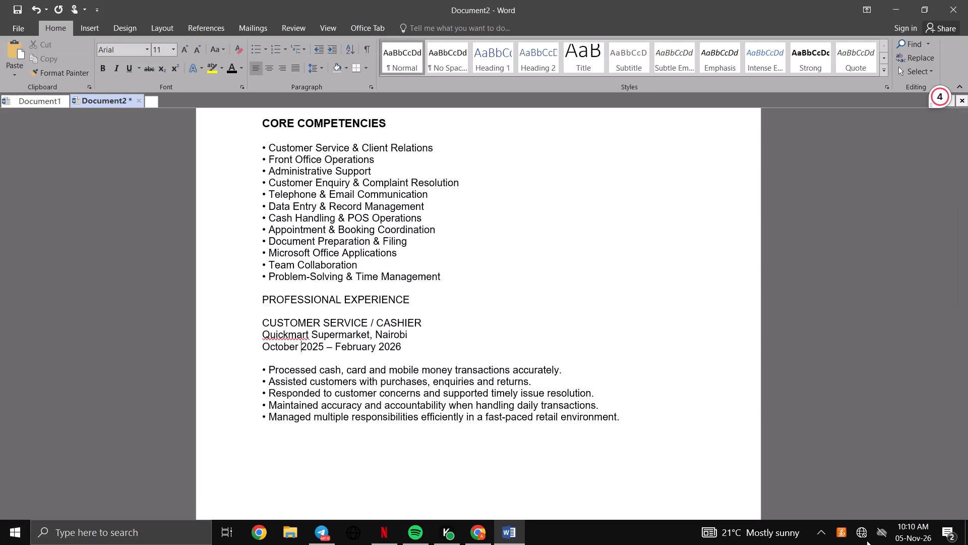
Open the computer's available Wi-Fi networks and select the iPhone network.
left_click(871, 534)
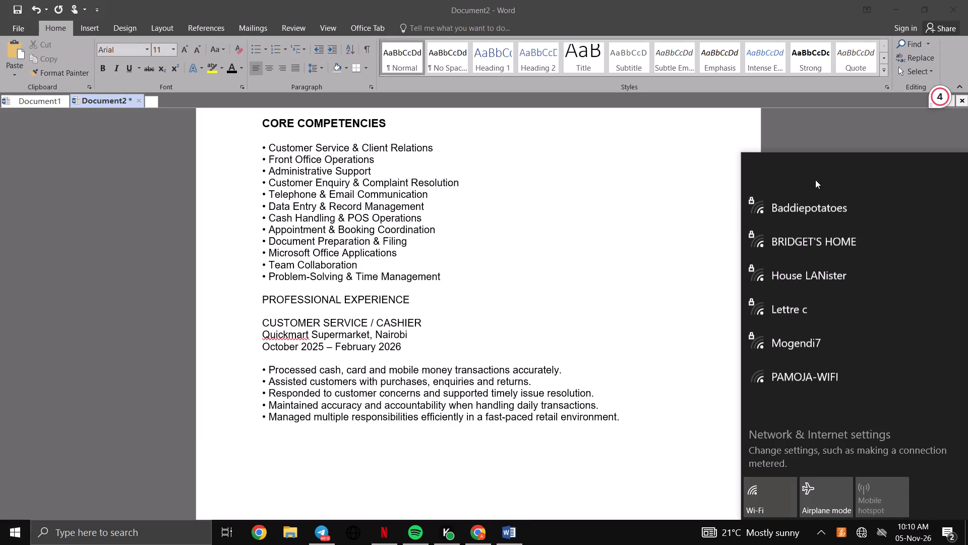
left_click(815, 180)
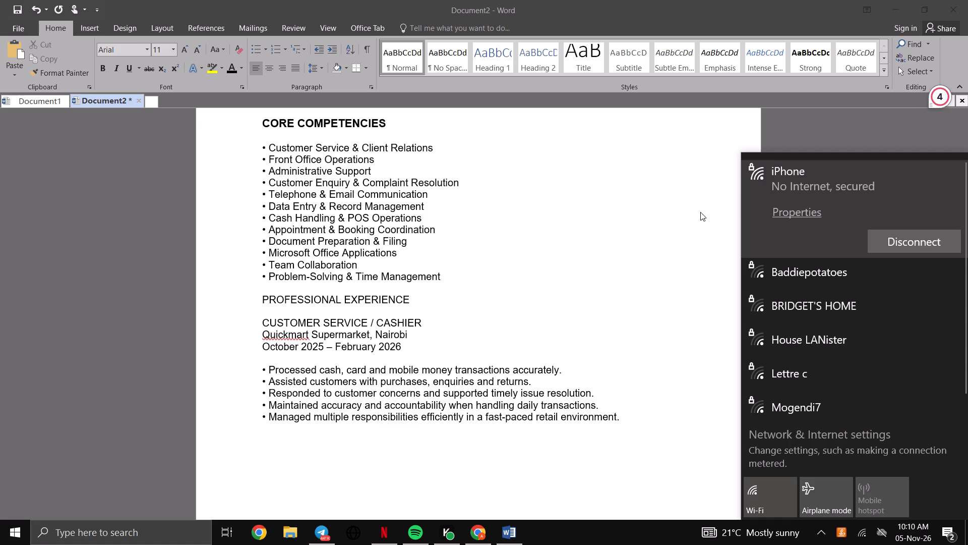
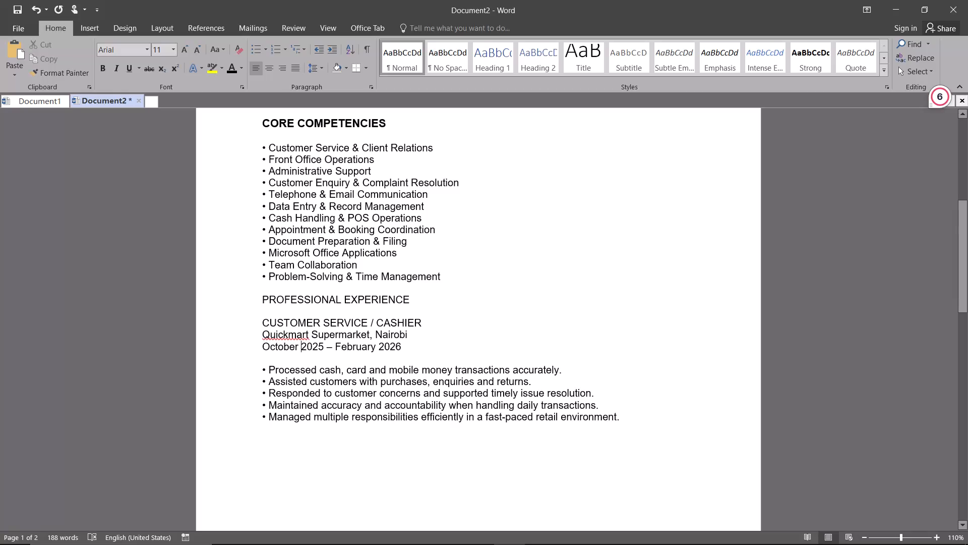
Paste the copied Front Office Assistant job entry for The Win Restaurant below the last Quickmart bullet, leaving a blank line between them.
left_click(622, 413)
key("Return")
key("Return")
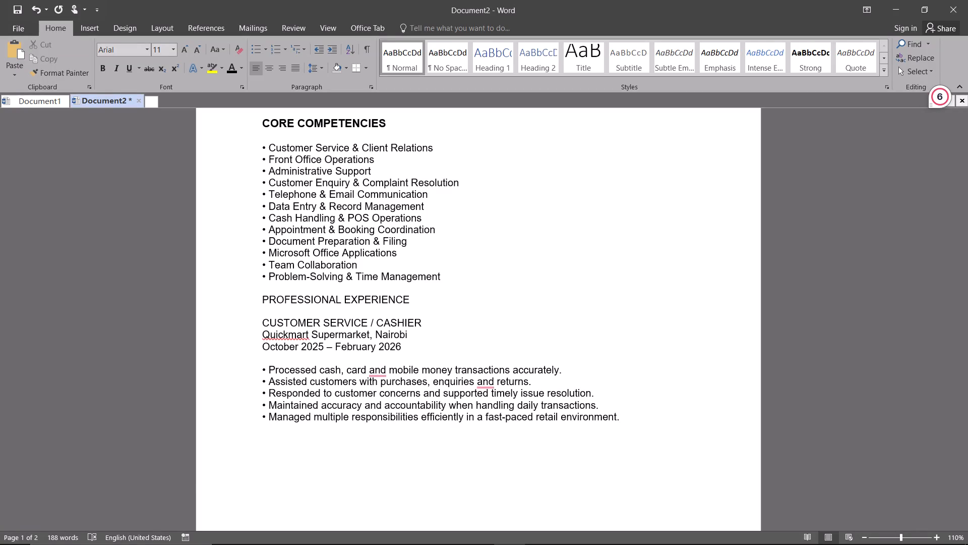
key("ctrl+v")
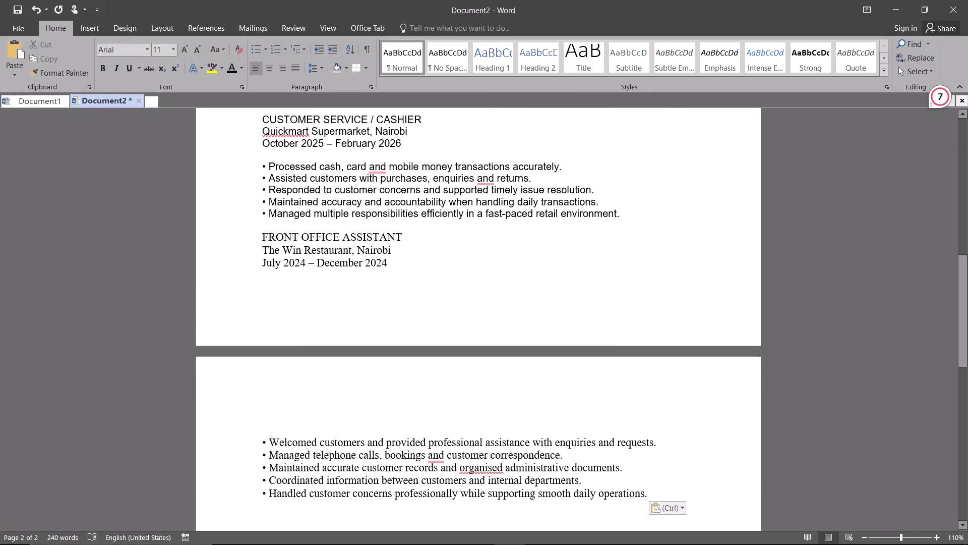
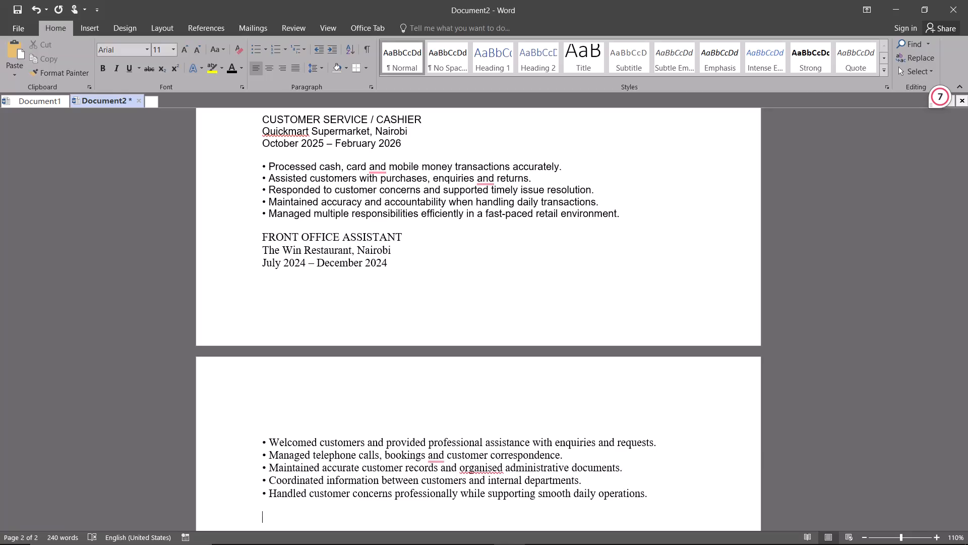
Paste the copied Front Office Assistant job entry for The Win Restaurant below the last bullet of the Quickmart job.
key("ctrl+v")
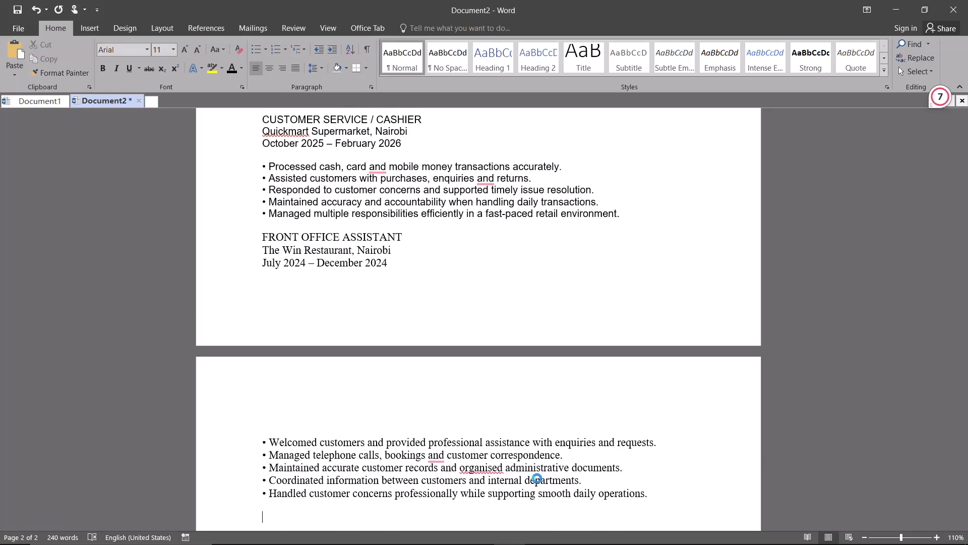
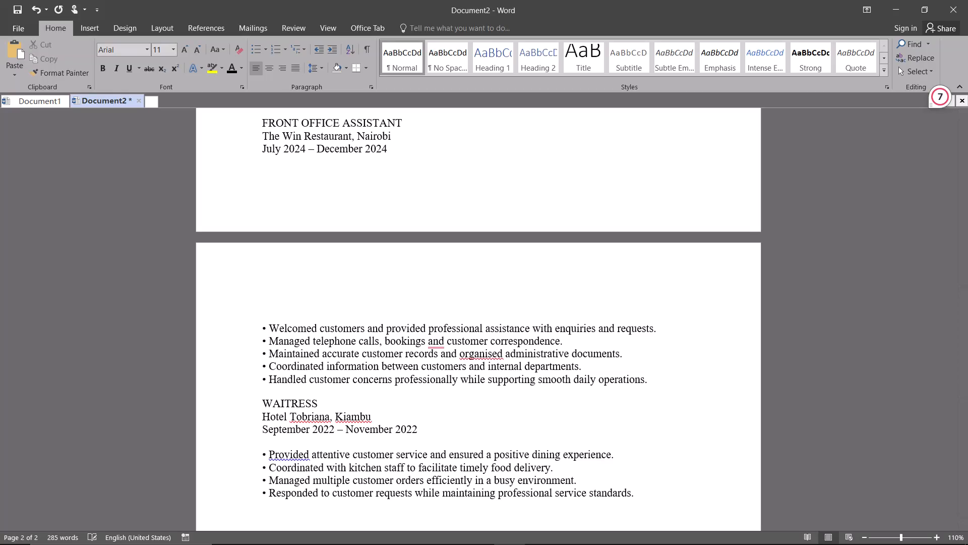
Paste the copied Hospitality Trainee job entry for Panari Hotels and Resorts below the last bullet of the Waitress job.
key("ctrl+v")
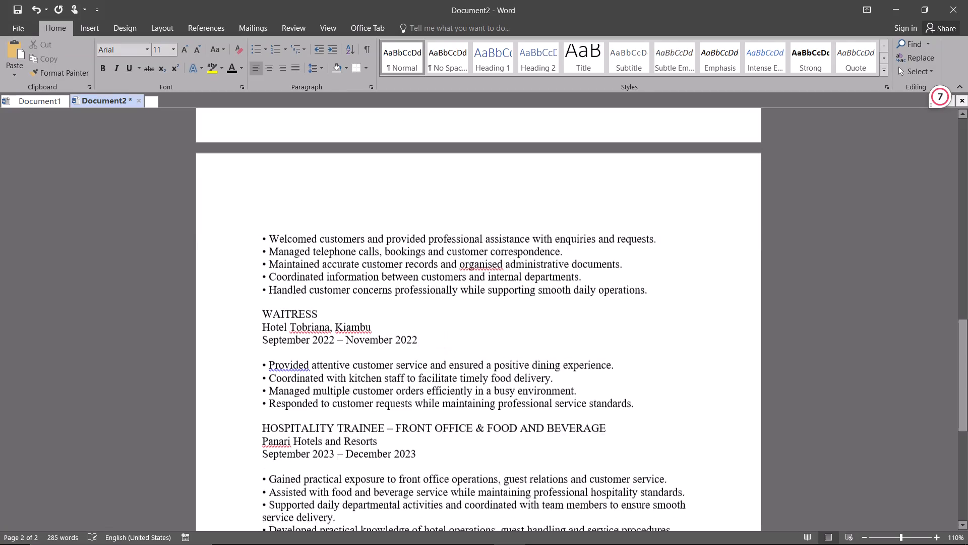
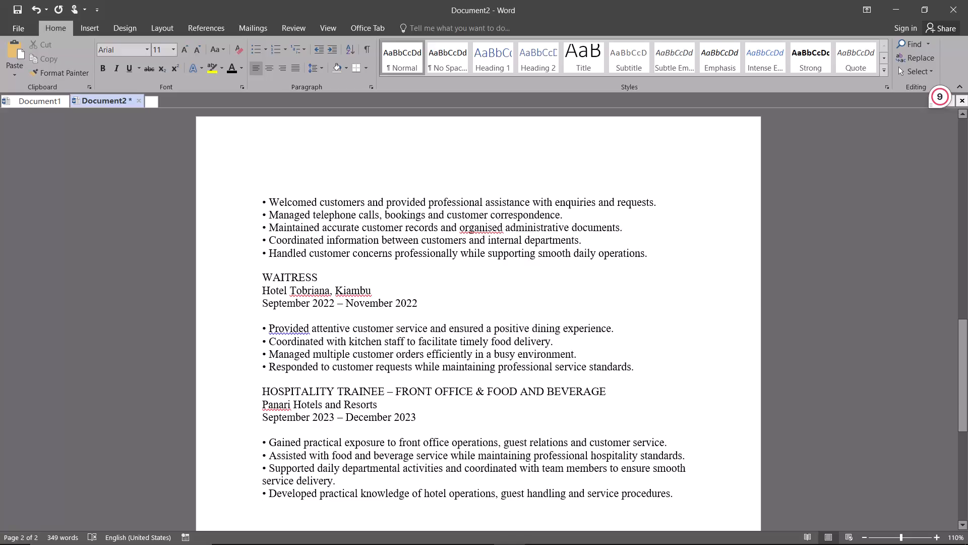
Paste the copied Pastry Production Assistant (Trainee) job entry for Silver Springs Hotel below the last Hospitality Trainee bullet.
key("ctrl+v")
Format all text from the Front Office Assistant heading to the end of the document in Arial, size 11.
scroll(704, 176, "up", 1)
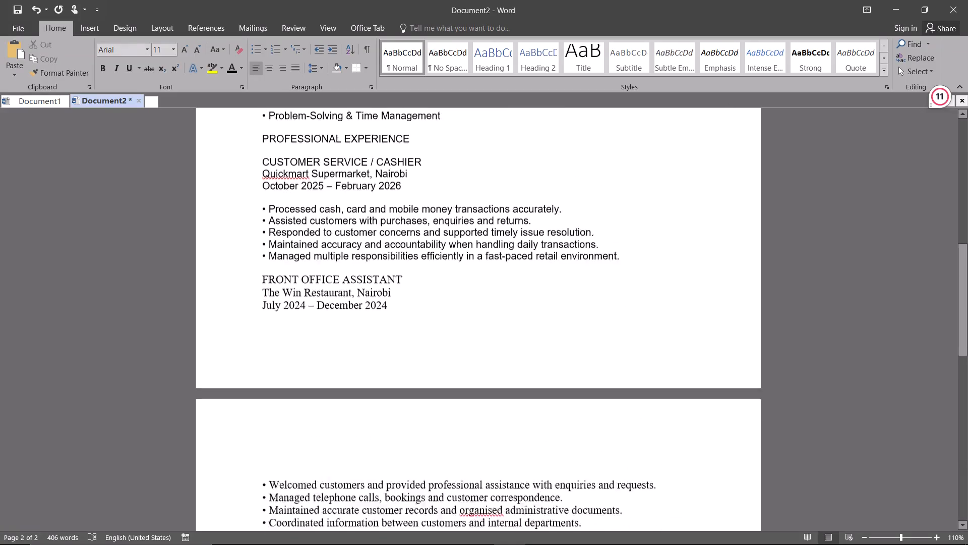
scroll(704, 175, "up", 1)
scroll(705, 178, "down", 1)
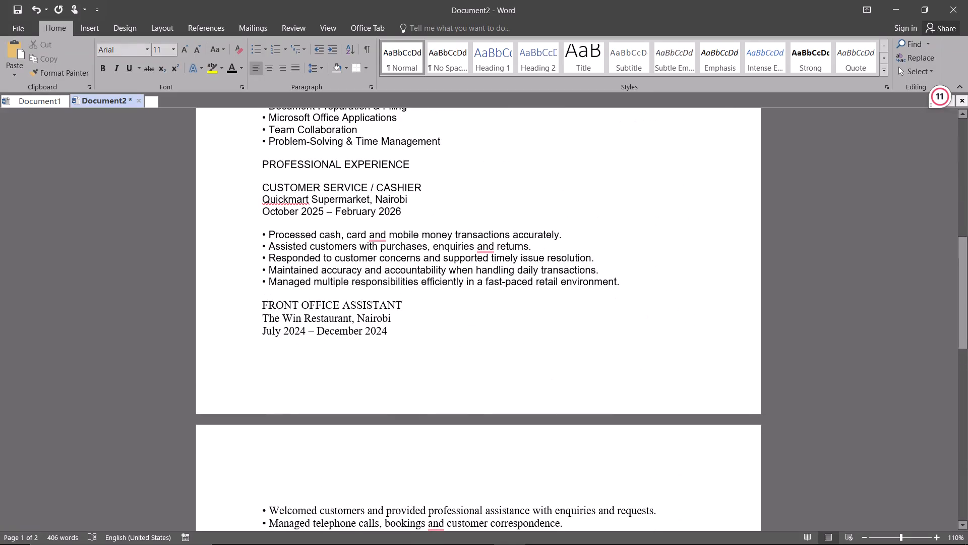
left_click_drag(264, 302, 416, 528)
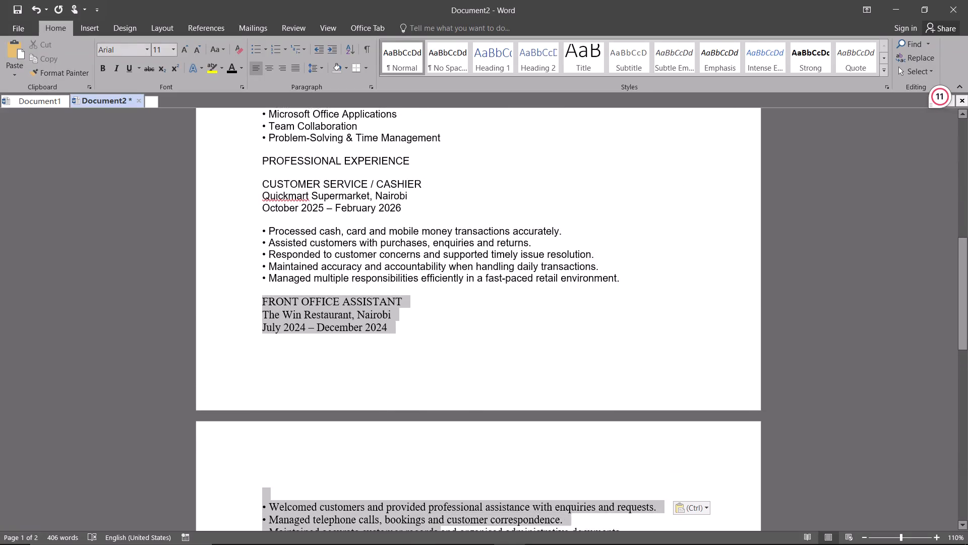
left_click_drag(416, 528, 420, 539)
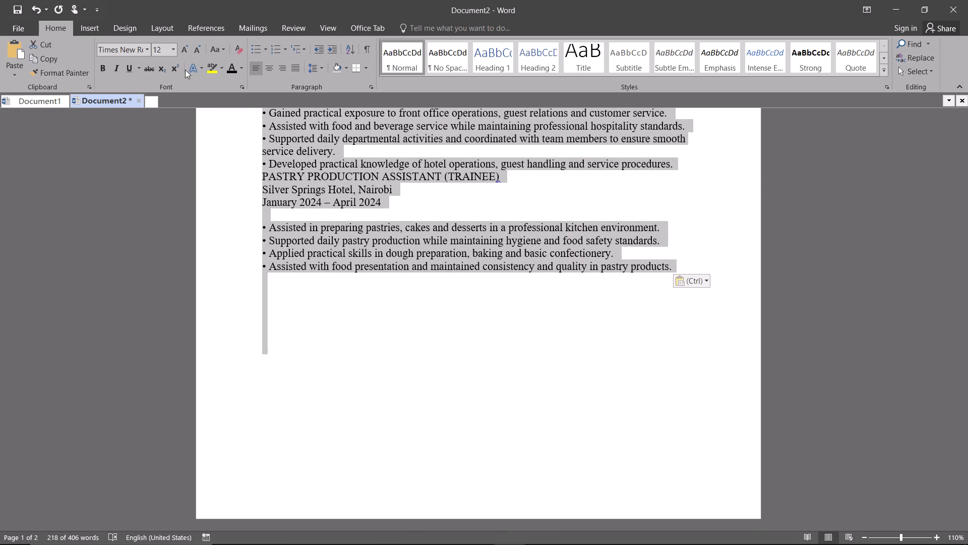
left_click(147, 55)
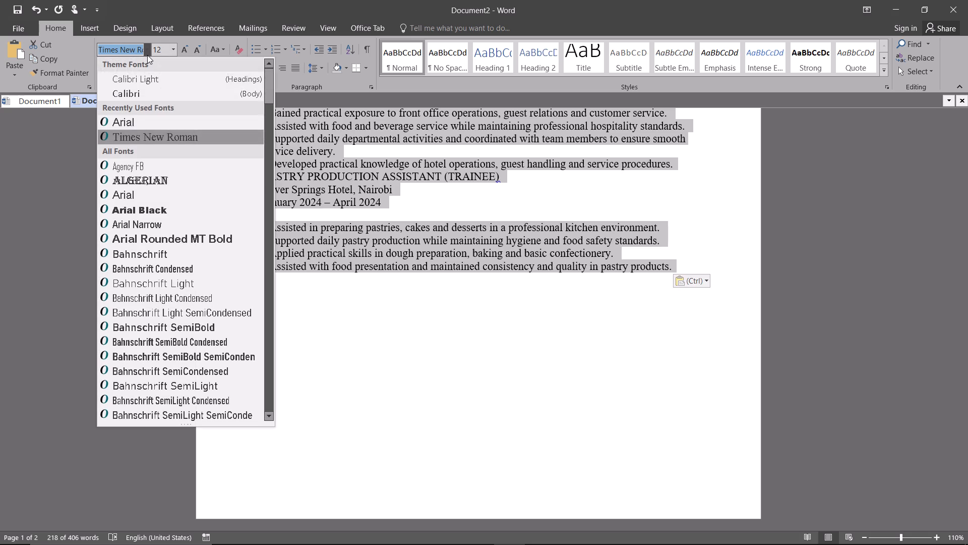
left_click(148, 120)
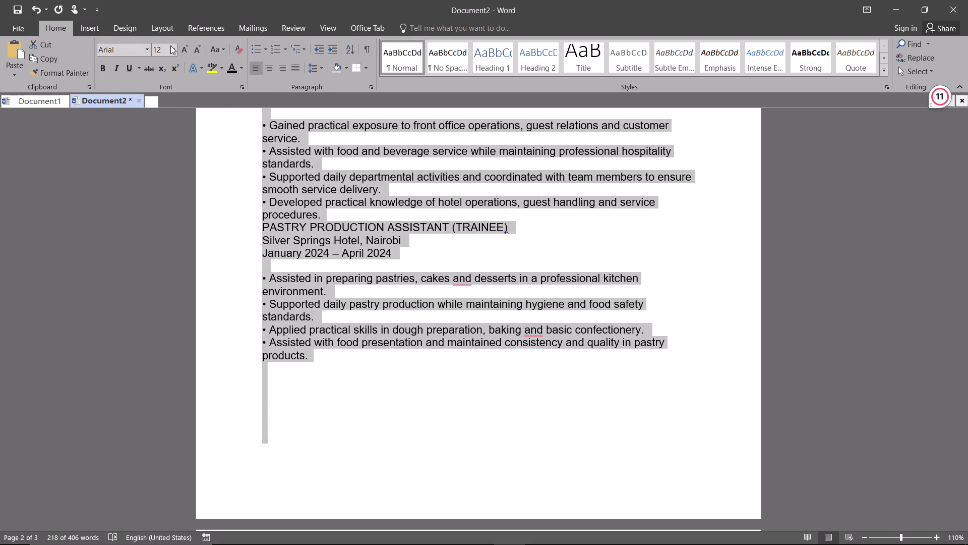
left_click(170, 45)
left_click(157, 99)
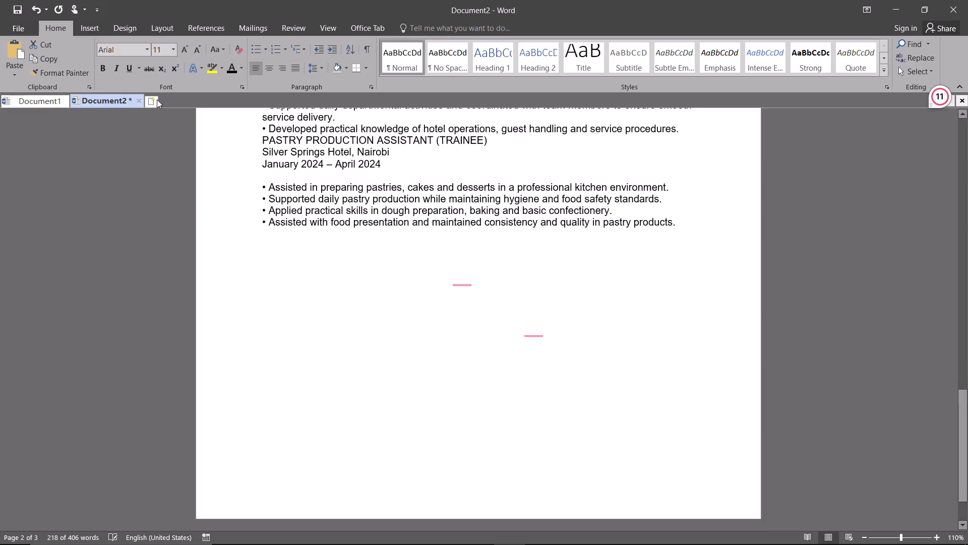
Review the formatting and content of the core competencies and professional experience entries across both pages.
scroll(278, 301, "up", 2)
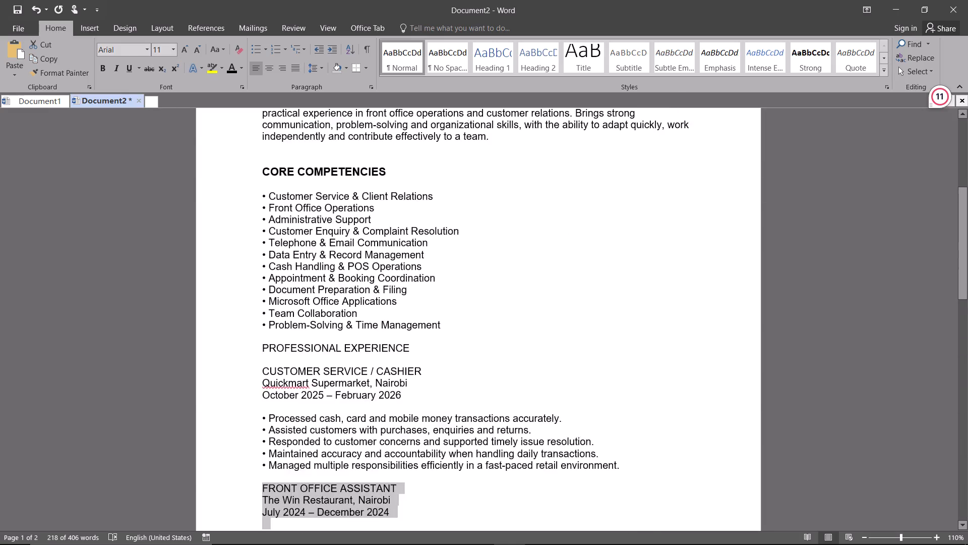
scroll(278, 301, "up", 1)
scroll(278, 301, "down", 1)
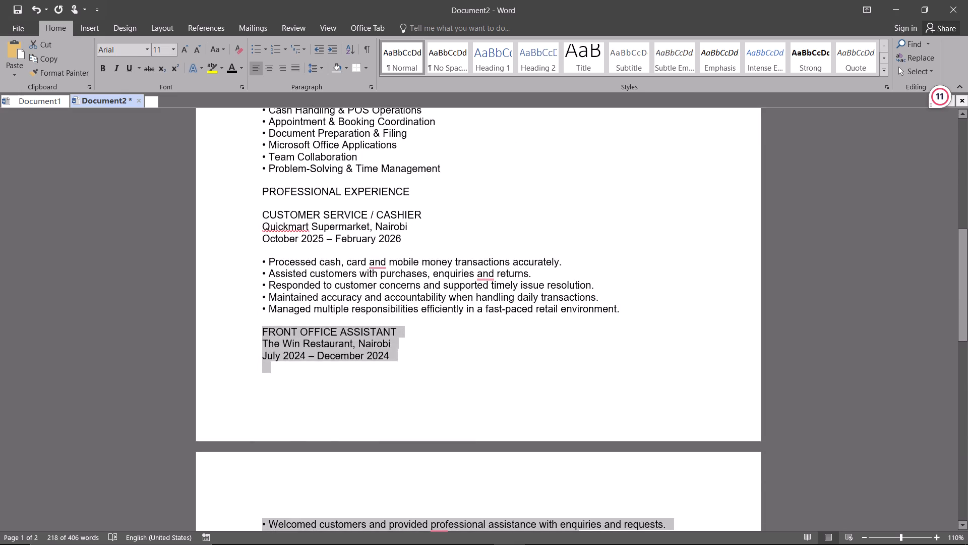
left_click(284, 414)
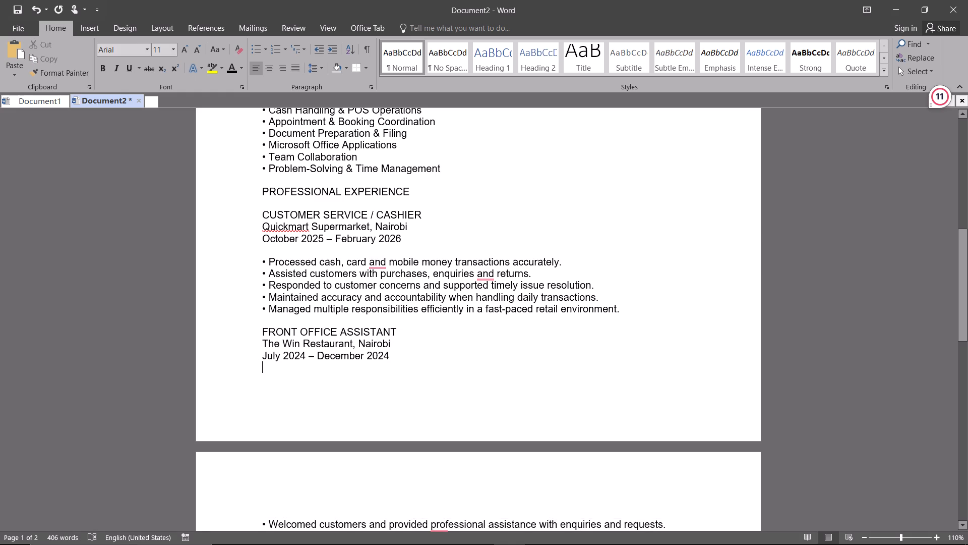
scroll(342, 381, "down", 1)
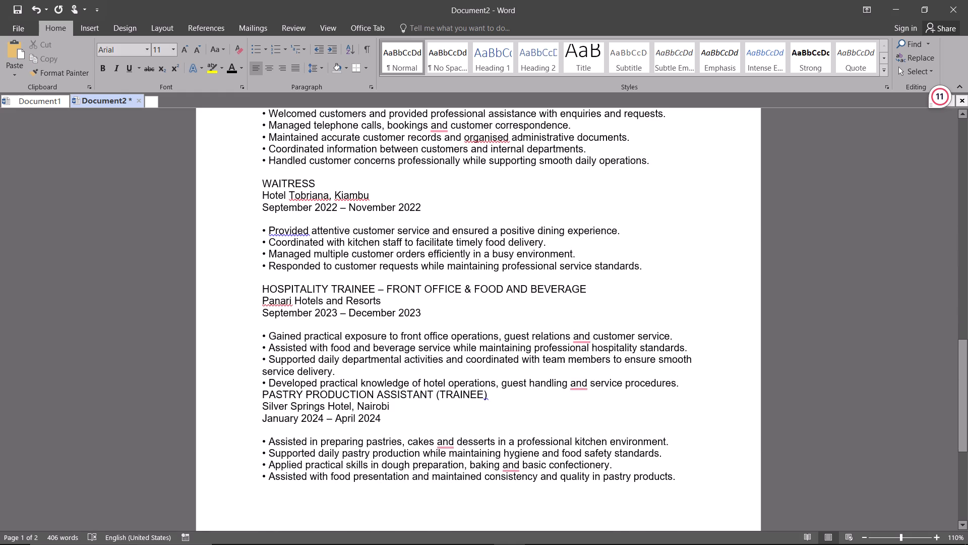
scroll(342, 341, "down", 1)
scroll(342, 341, "up", 2)
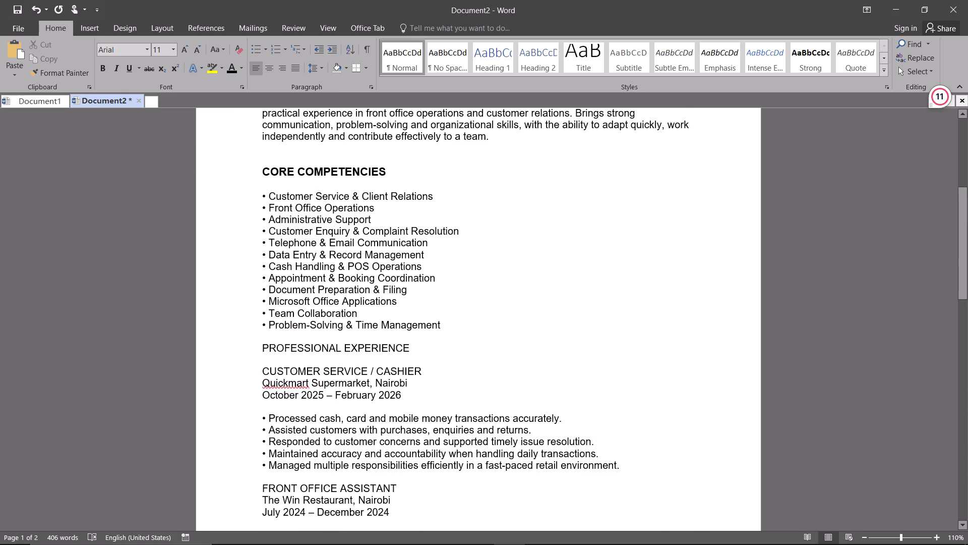
Change the start date of the Quickmart Supermarket cashier job to October 2024.
left_click(324, 395)
key("BackSpace")
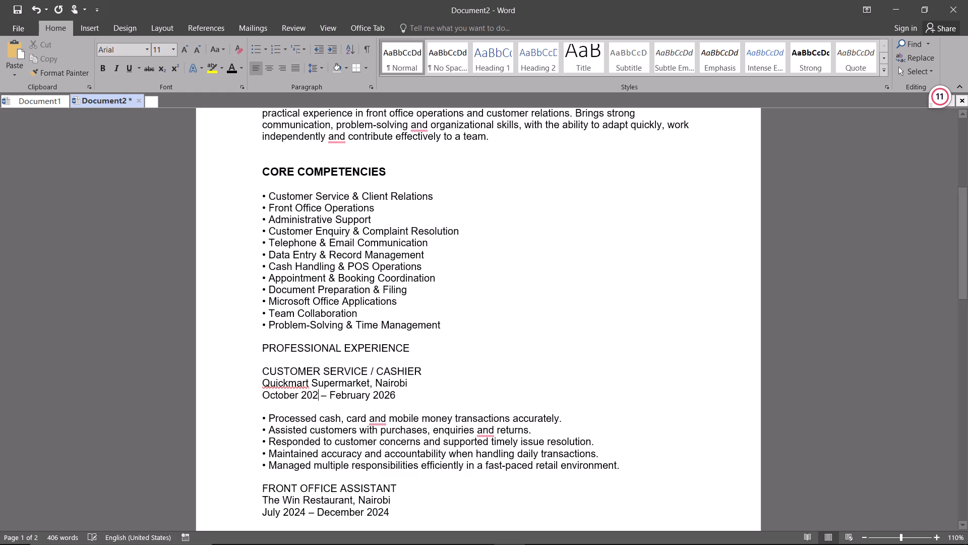
key("4")
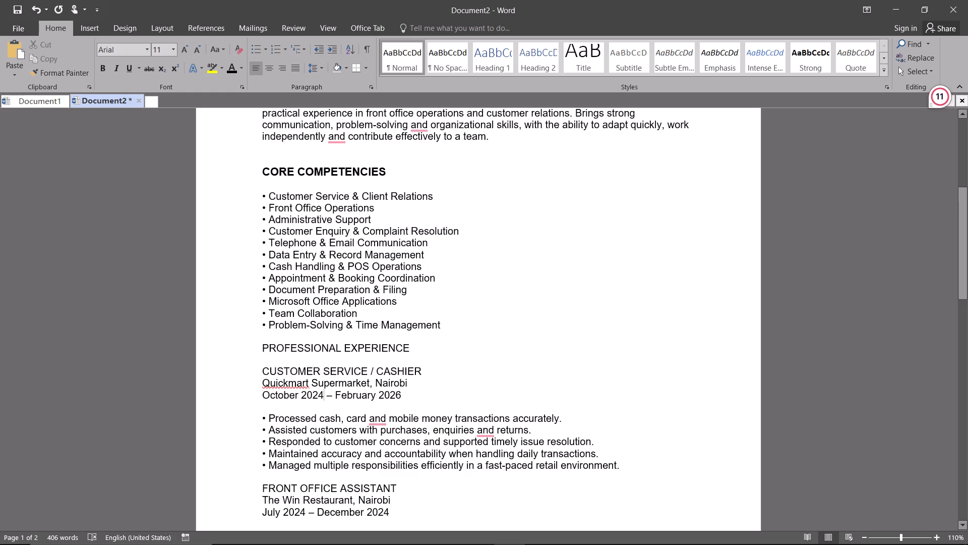
Replace the end month of the Front Office Assistant job at The Win Restaurant with Oct.
scroll(381, 482, "down", 1)
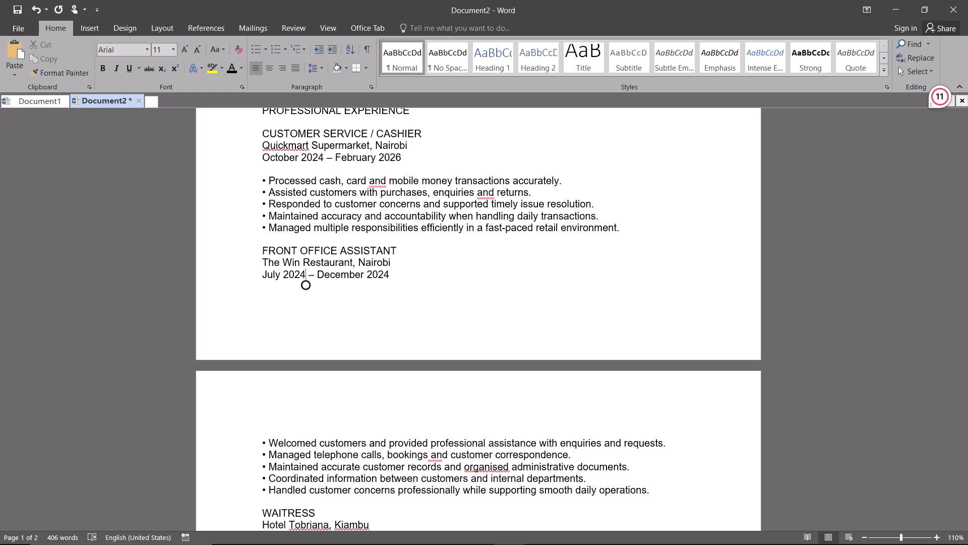
left_click(365, 274)
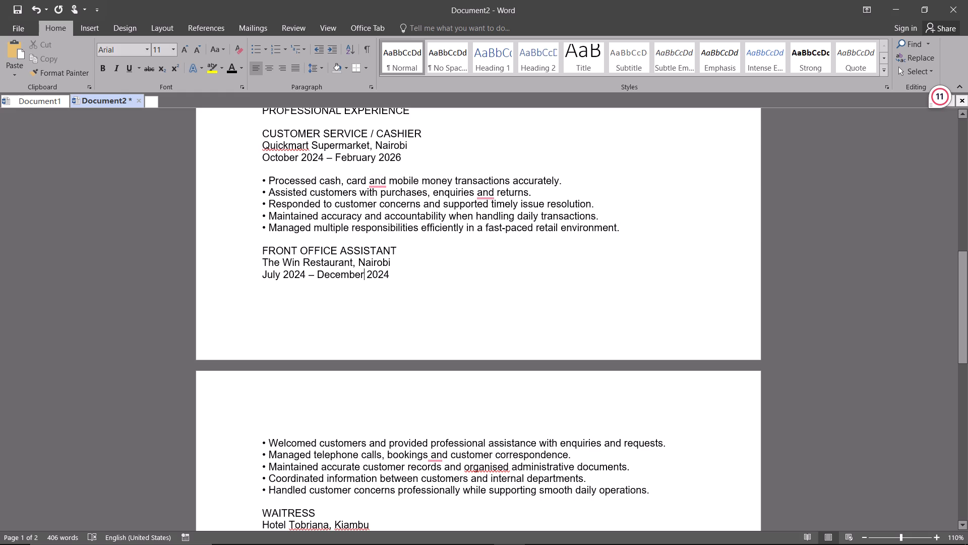
key("BackSpace")
key("BackSpace")
key("BackSpace")
key("BackSpace")
key("BackSpace")
key("BackSpace")
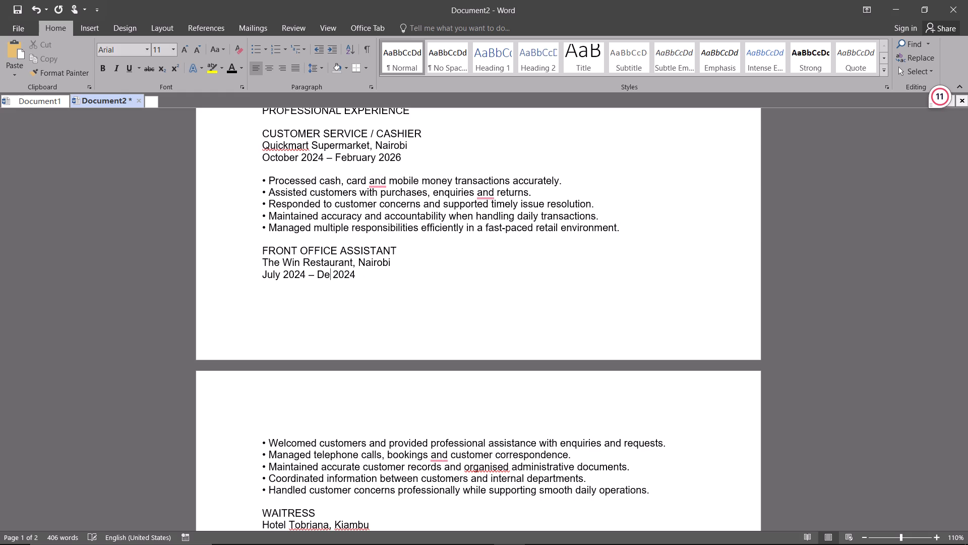
key("BackSpace")
key("BackSpace")
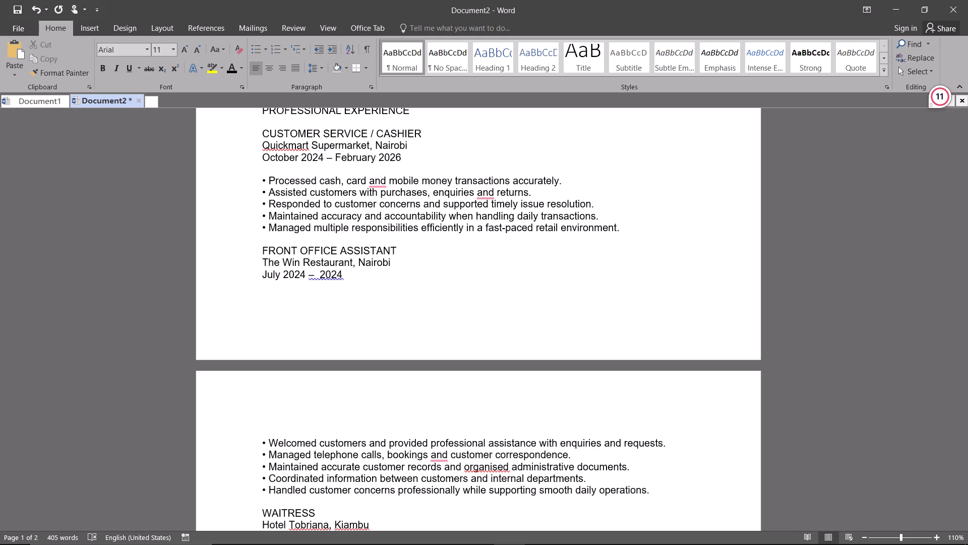
key("o")
key("BackSpace")
type("oct")
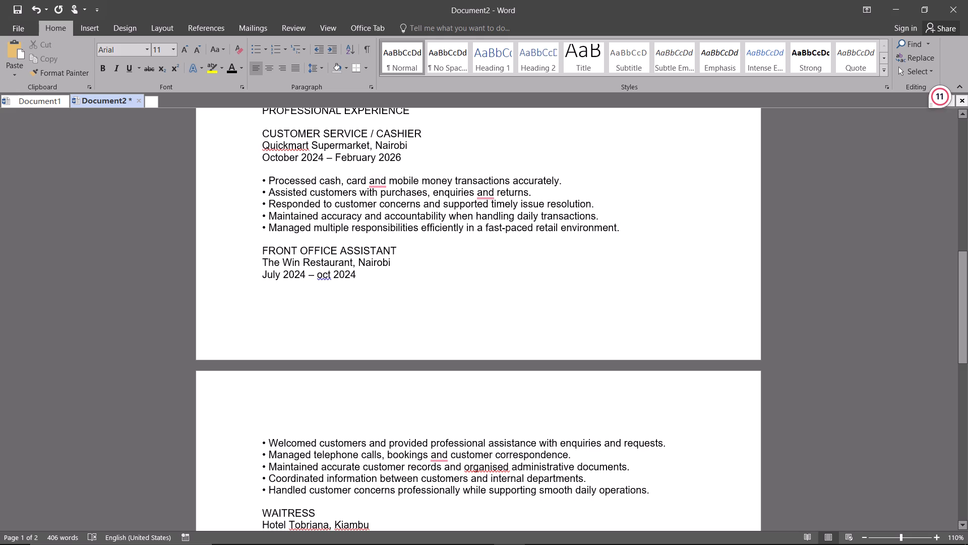
key("BackSpace")
key("BackSpace")
key("BackSpace")
key("BackSpace")
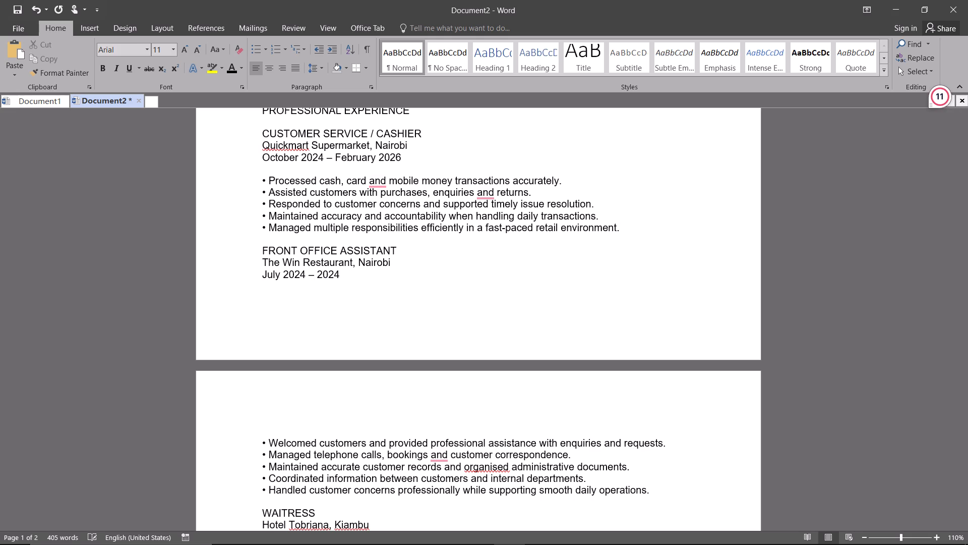
type("OCT")
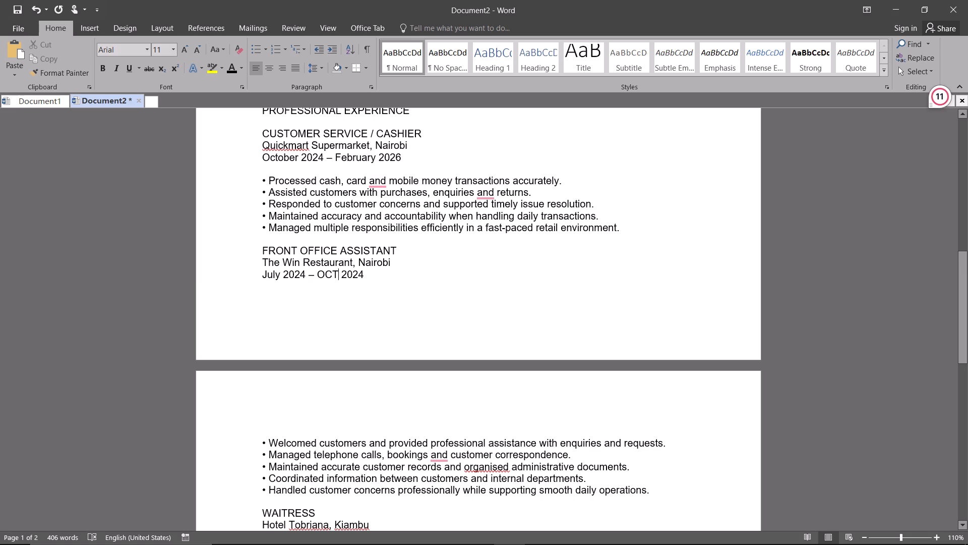
key("BackSpace")
key("BackSpace")
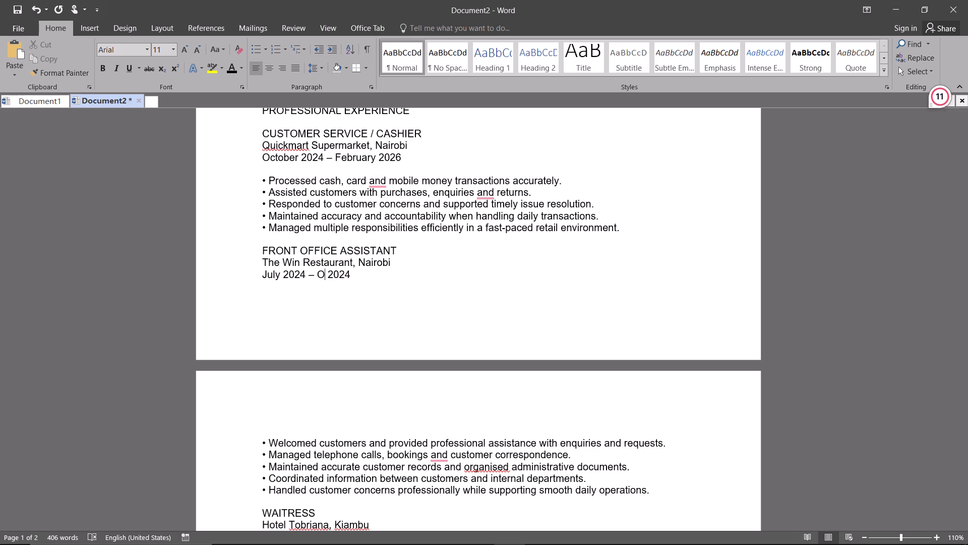
key("c")
key("t")
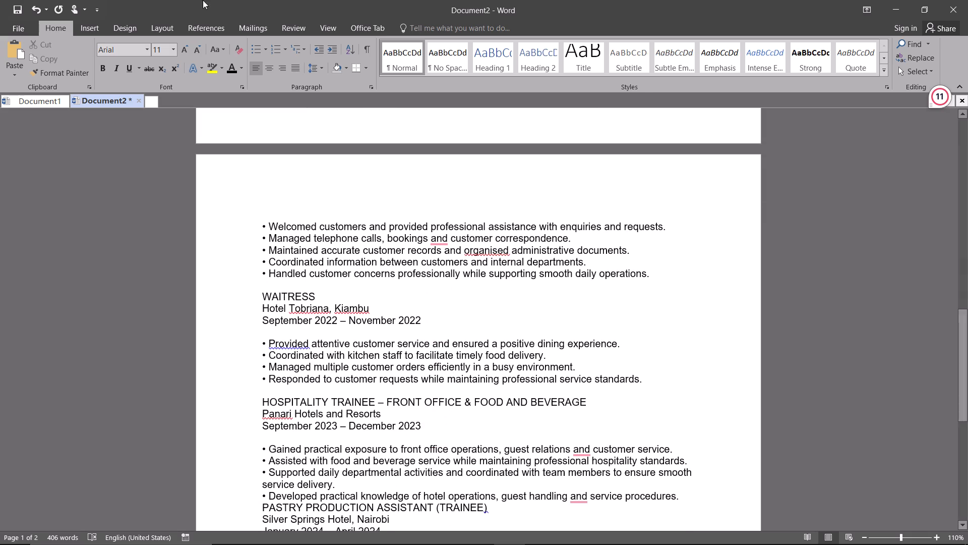
Change the start year of the Waitress job at Hotel Tobriana to 2023.
left_click(339, 317)
left_click(339, 316)
key("BackSpace")
key("3")
Change both years of the Hospitality Trainee job at Panari Hotels and Resorts to 2022.
left_click(338, 429)
key("BackSpace")
key("2")
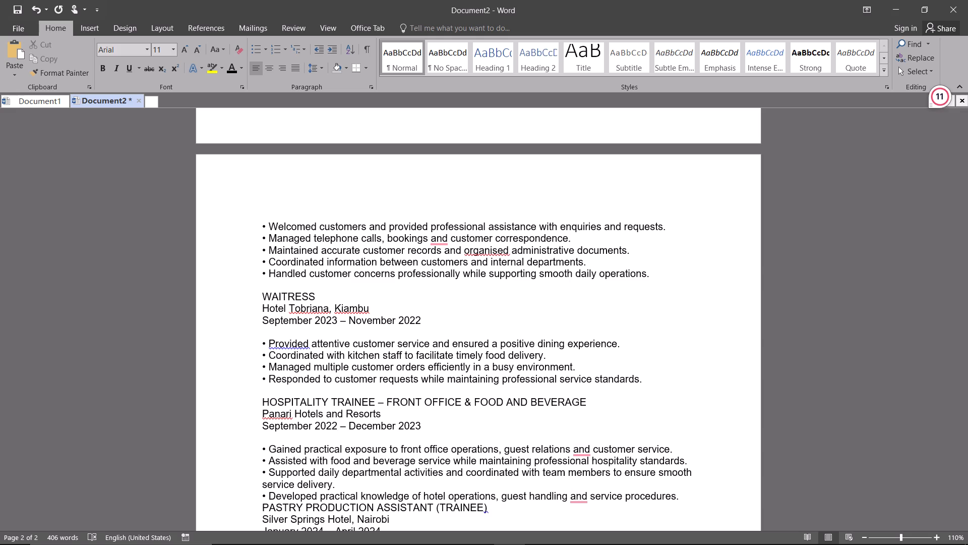
left_click(425, 423)
key("BackSpace")
key("2")
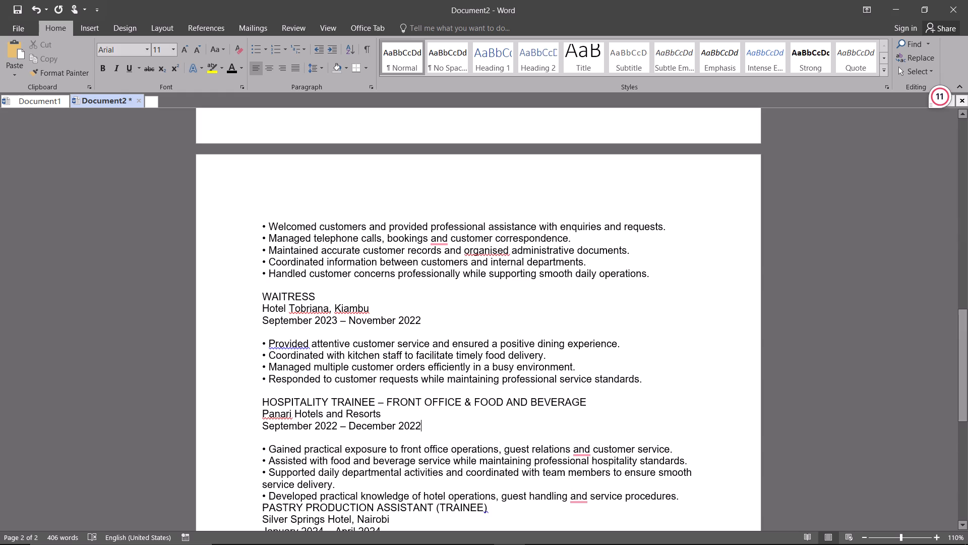
Change the end date of the Waitress job at Hotel Tobriana to December 2023.
left_click(396, 321)
key("BackSpace")
key("BackSpace")
key("BackSpace")
key("BackSpace")
key("BackSpace")
key("BackSpace")
key("BackSpace")
key("BackSpace")
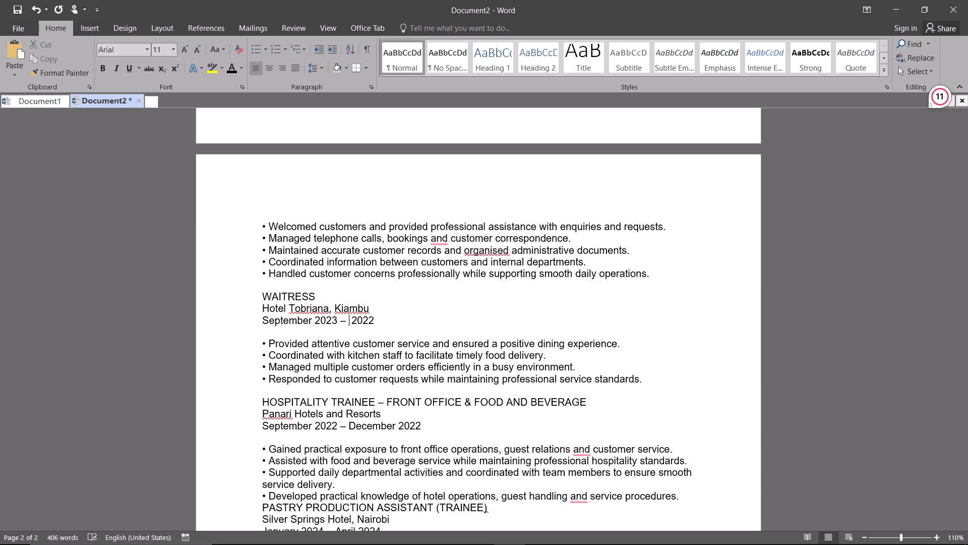
key("d")
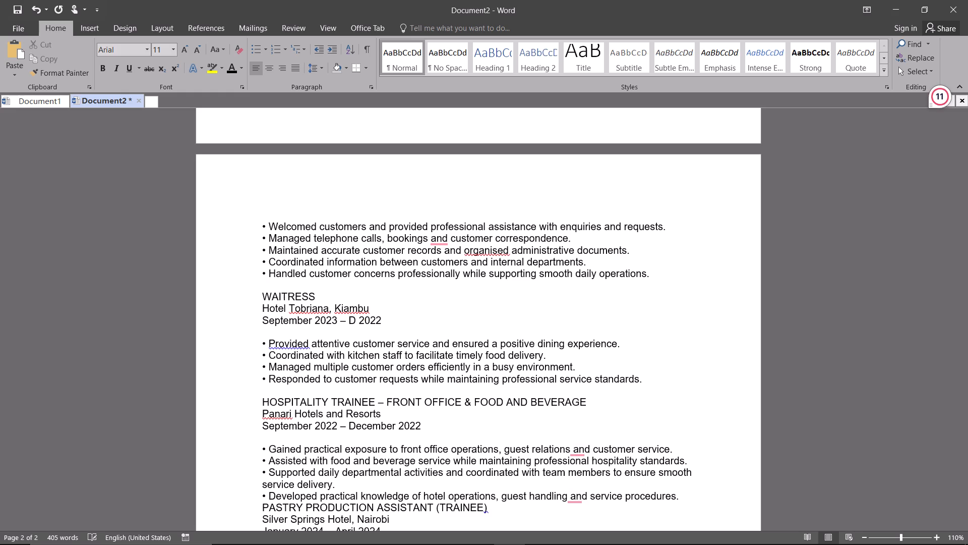
type("ecen")
key("BackSpace")
key("m")
type("ber")
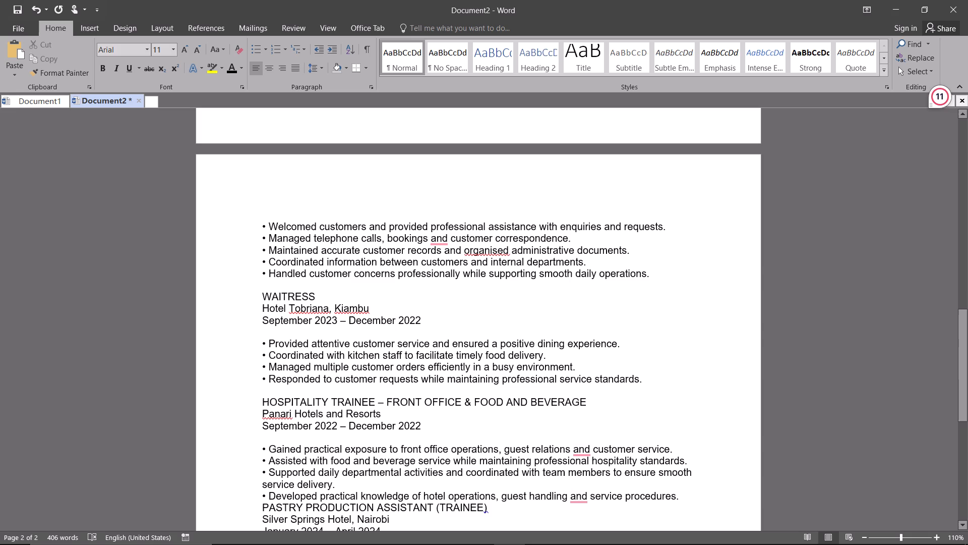
left_click(428, 317)
key("BackSpace")
key("3")
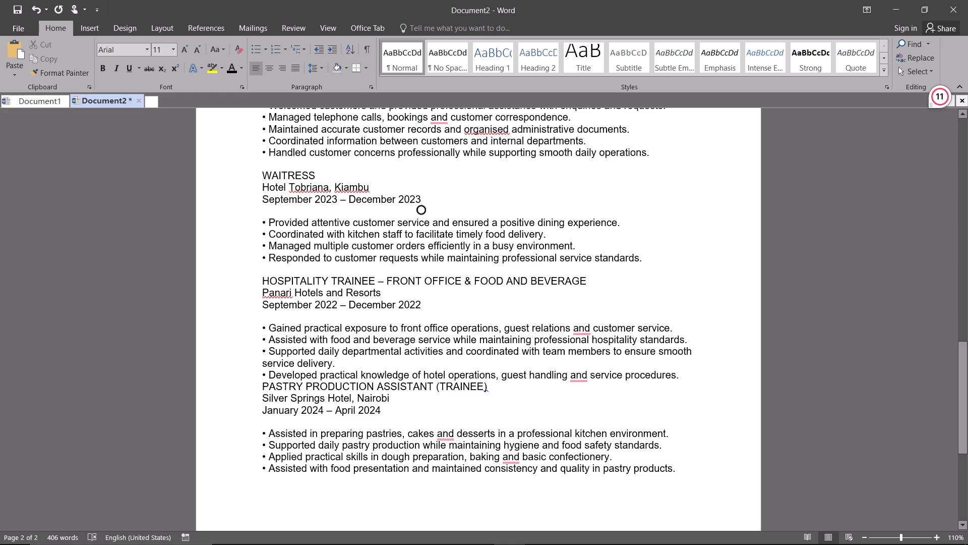
Copy the whole Pastry Production Assistant (Trainee) entry with its bullet points, and delete it from the end of the CV.
left_click_drag(260, 387, 438, 416)
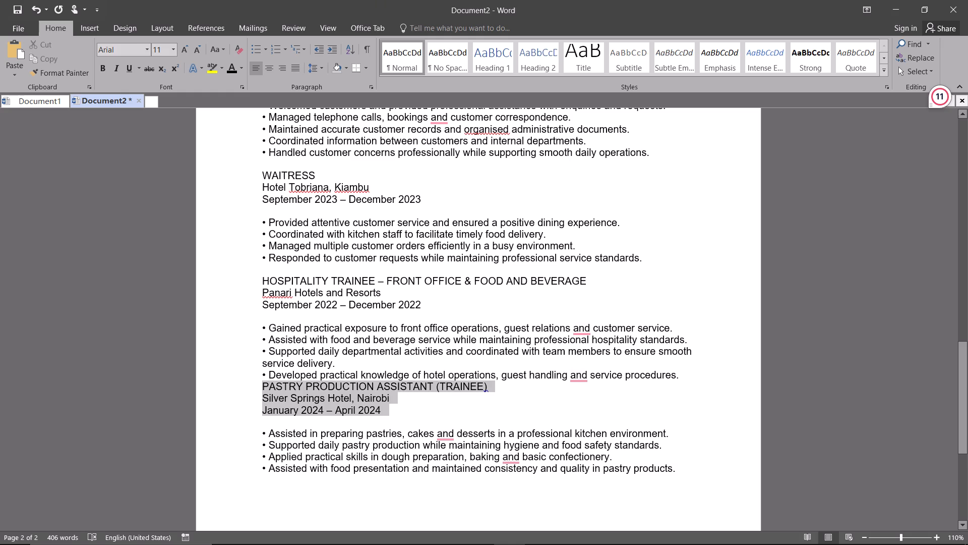
left_click_drag(438, 416, 693, 461)
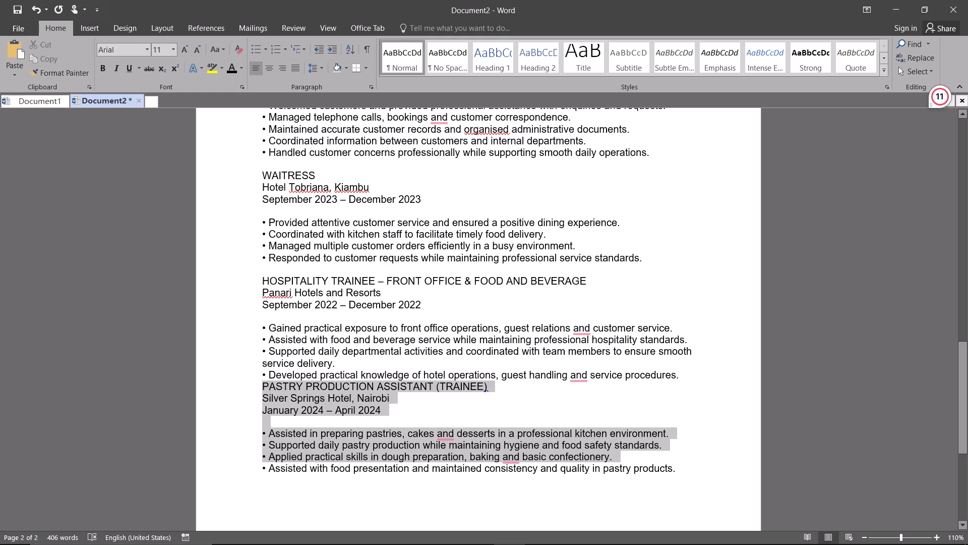
left_click_drag(693, 461, 698, 470)
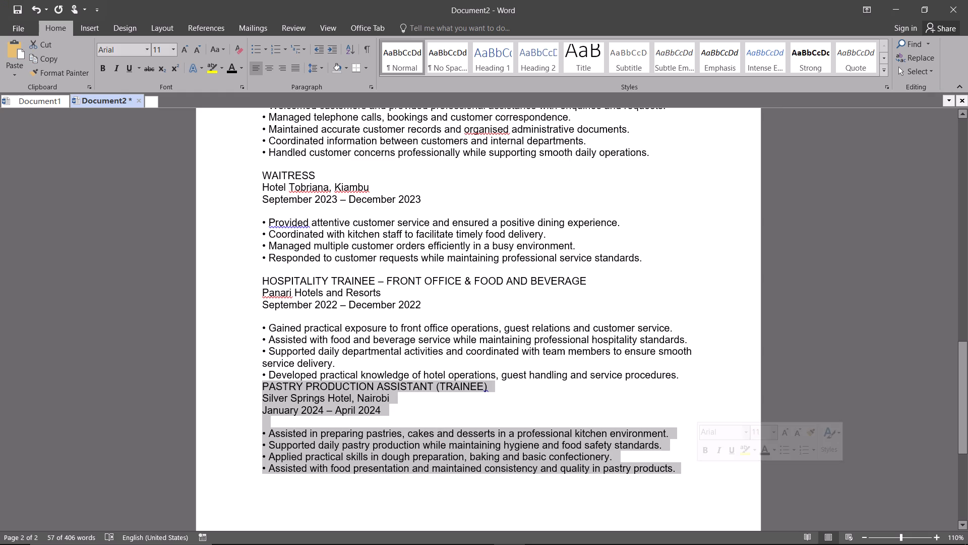
key("ctrl+c")
key("BackSpace")
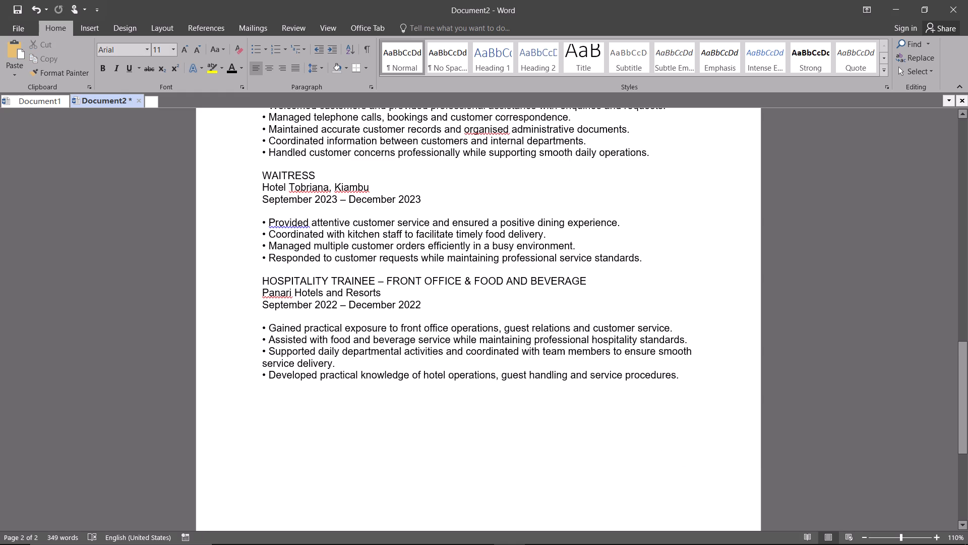
Place the insertion point at the end of the last Hospitality Trainee bullet, after "service procedures.".
scroll(385, 375, "up", 1)
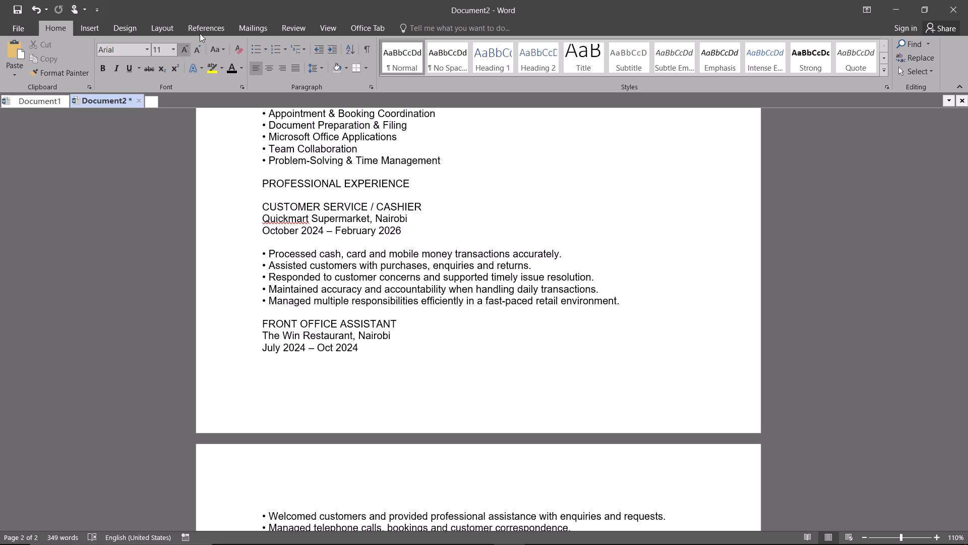
left_click(418, 181)
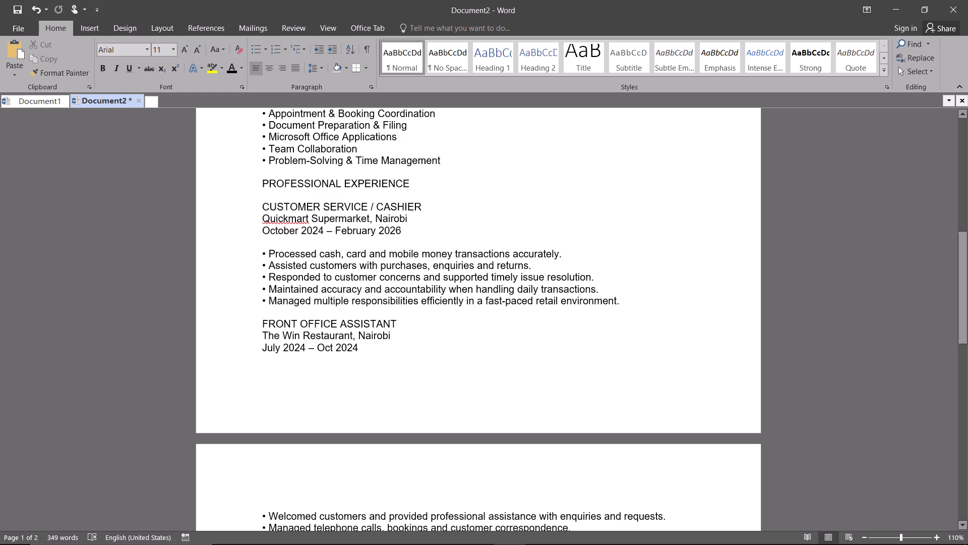
scroll(588, 252, "down", 2)
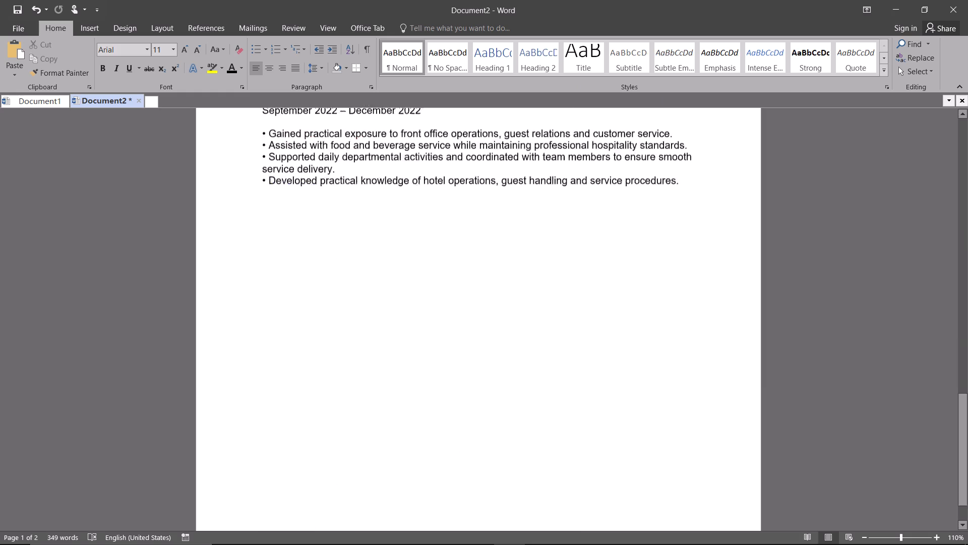
left_click(693, 132)
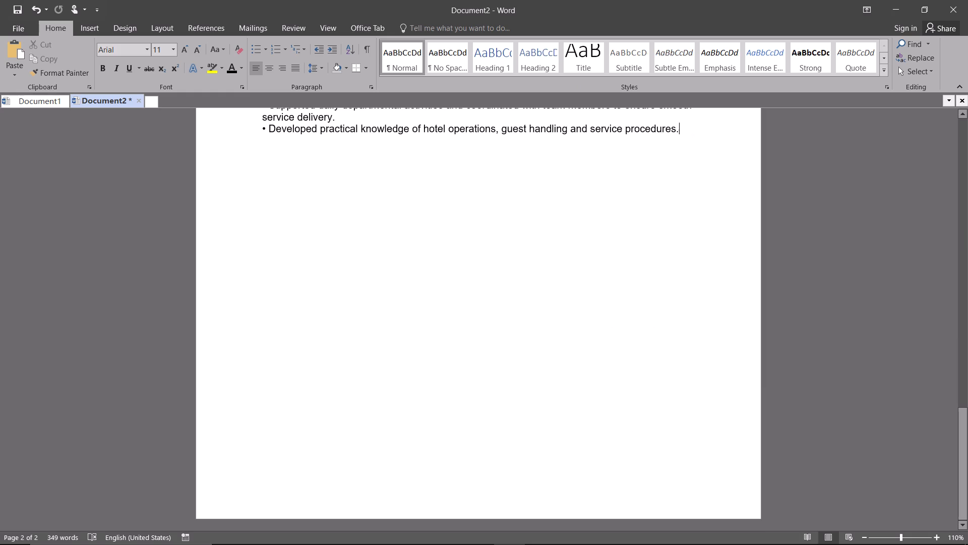
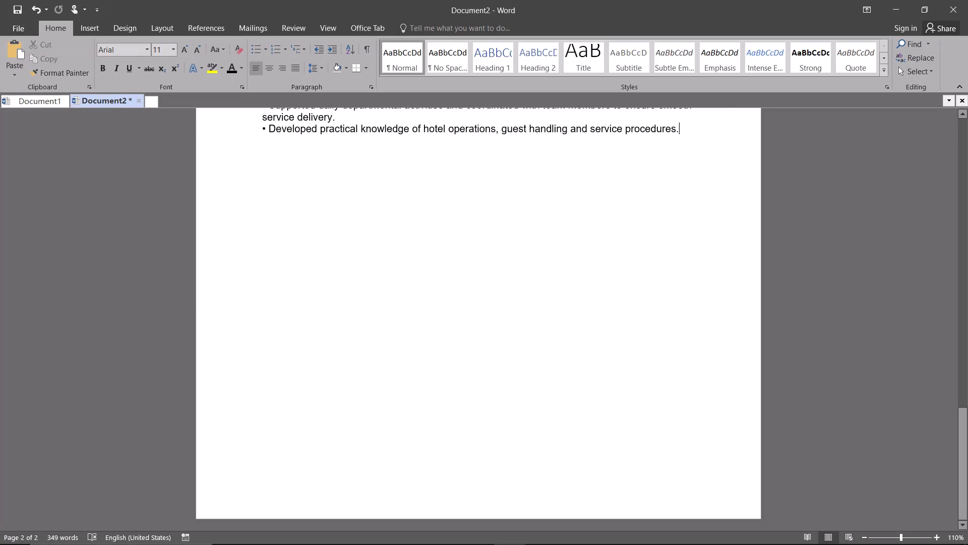
Add two line breaks after the last Hospitality Trainee bullet, leaving a blank line before a new paragraph.
key("Return")
key("Return")
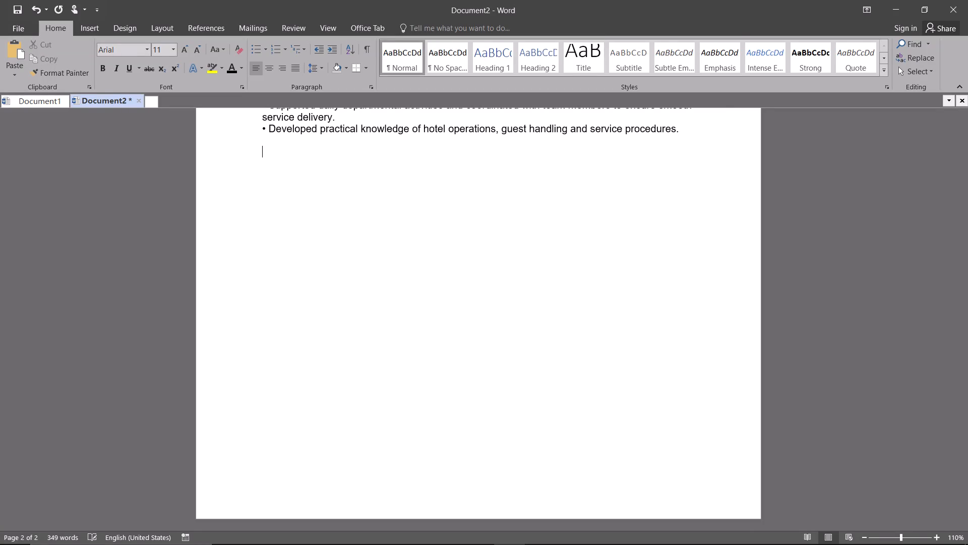
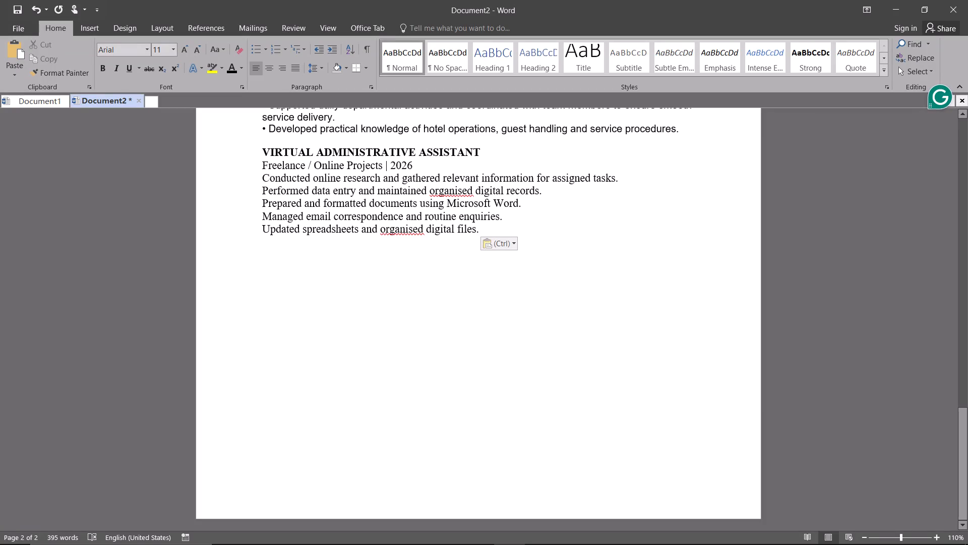
Format the pasted VIRTUAL ADMINISTRATIVE ASSISTANT entry, heading and duty lines included, in Arial 11.
left_click_drag(266, 152, 371, 264)
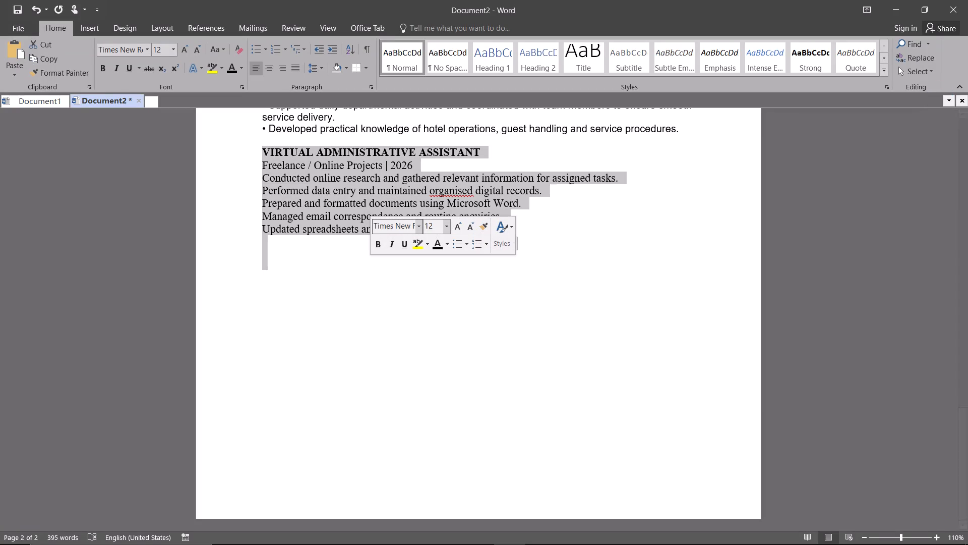
left_click(416, 226)
left_click(419, 294)
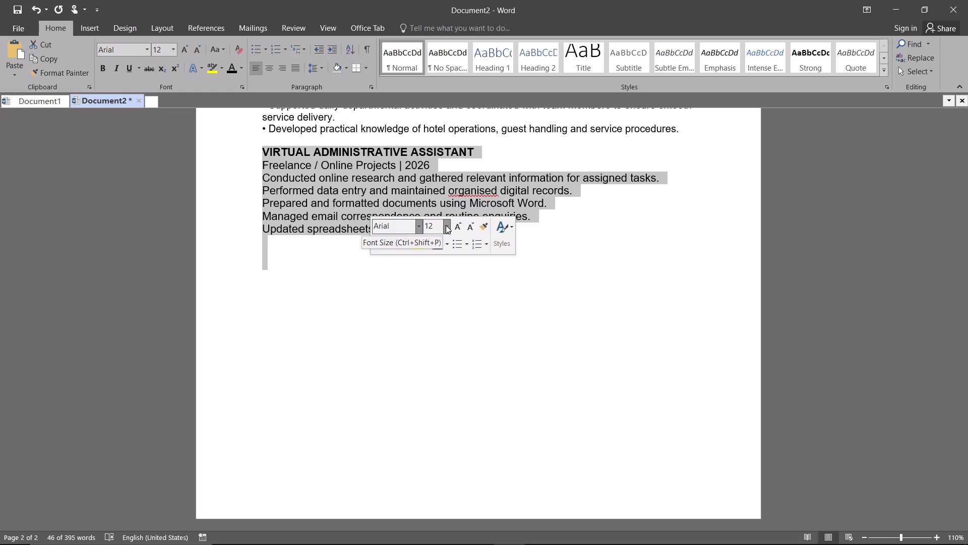
left_click(446, 225)
left_click(435, 278)
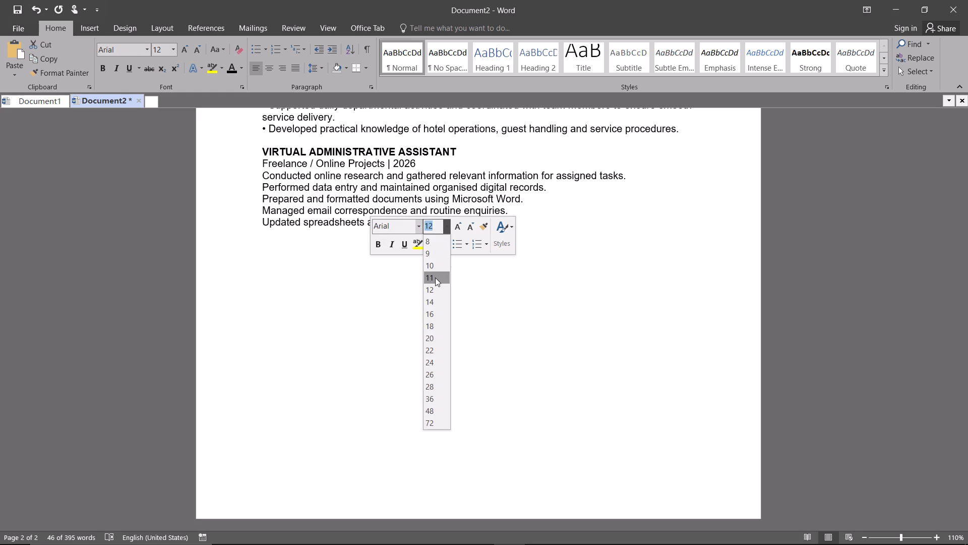
double_click(467, 340)
left_click(512, 232)
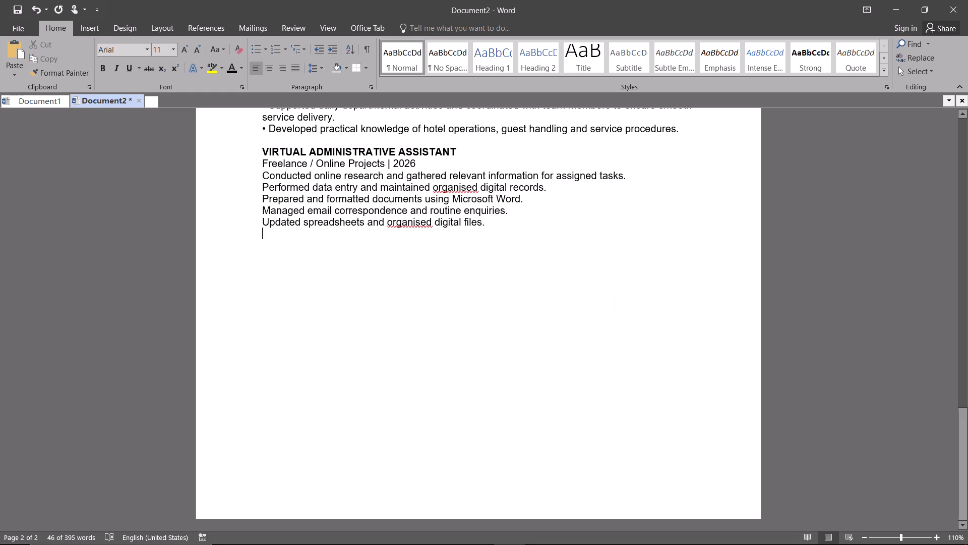
left_click(495, 216)
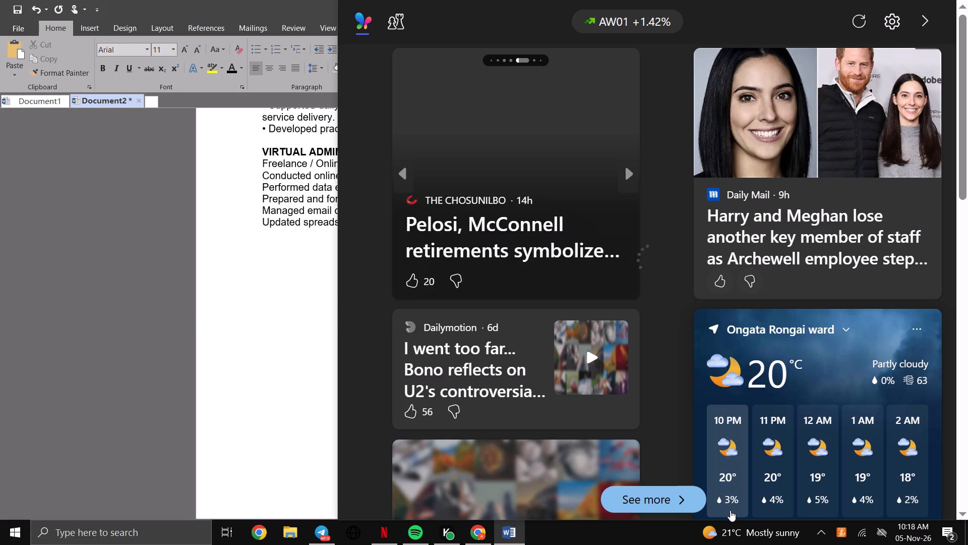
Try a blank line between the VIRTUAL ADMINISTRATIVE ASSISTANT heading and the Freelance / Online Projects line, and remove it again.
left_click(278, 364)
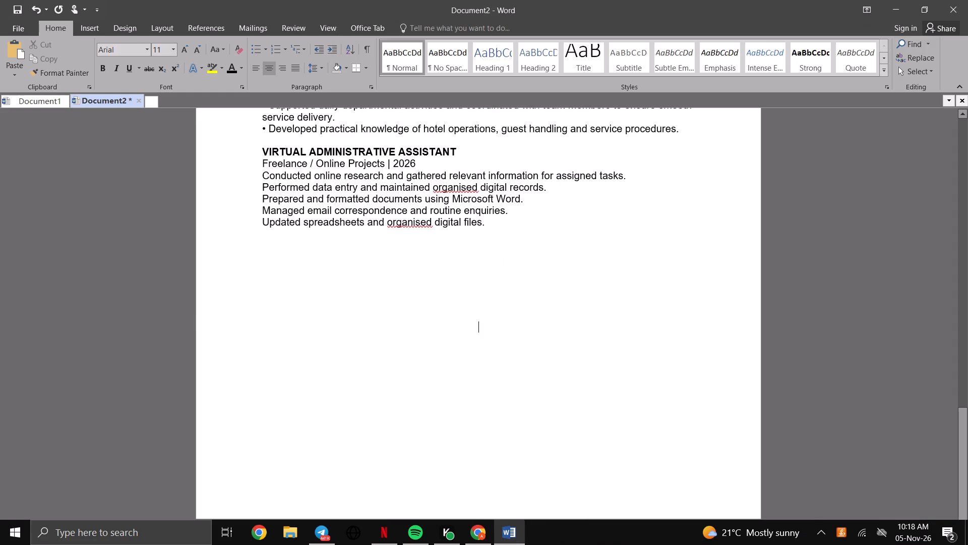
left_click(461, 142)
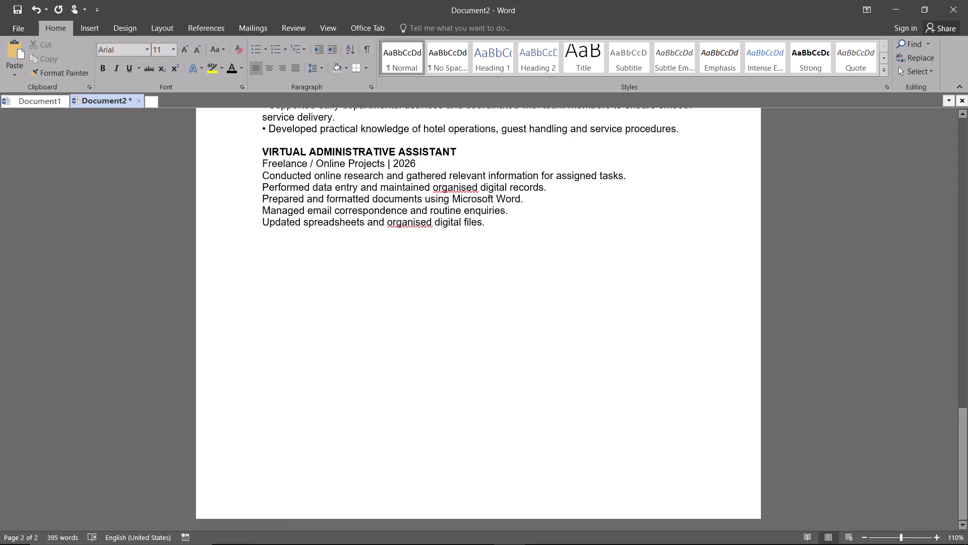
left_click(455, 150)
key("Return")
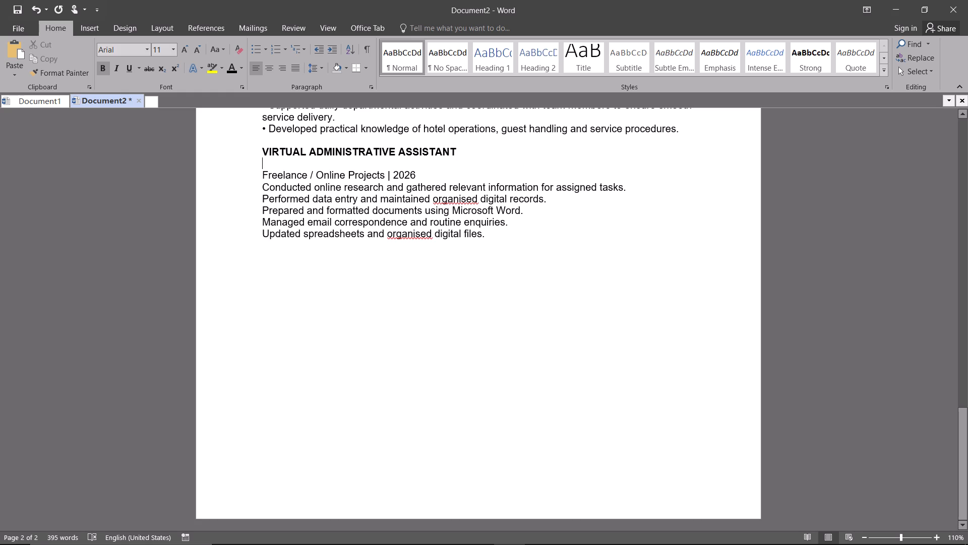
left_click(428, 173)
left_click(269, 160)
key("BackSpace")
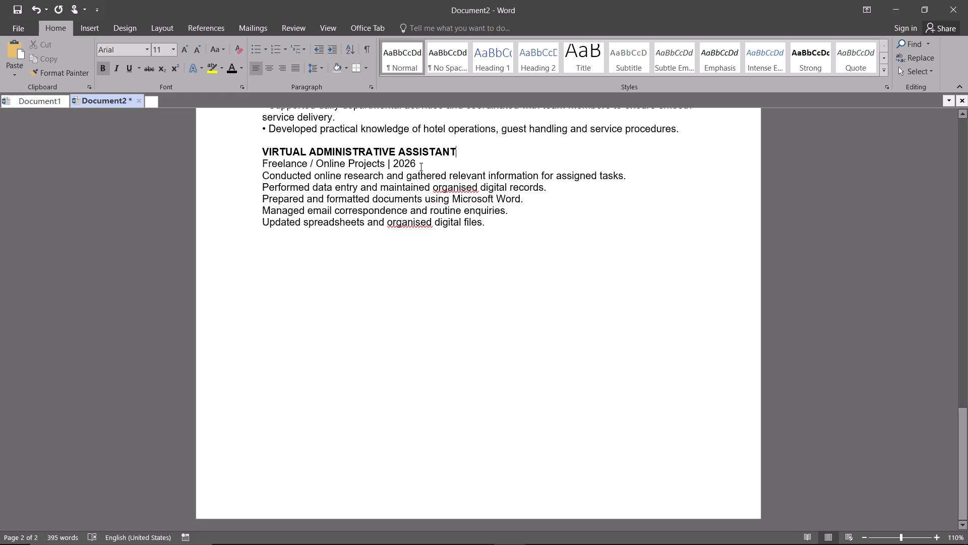
Insert a blank line after "Freelance / Online Projects | 2026" to separate it from the duty lines.
left_click(420, 166)
key("Return")
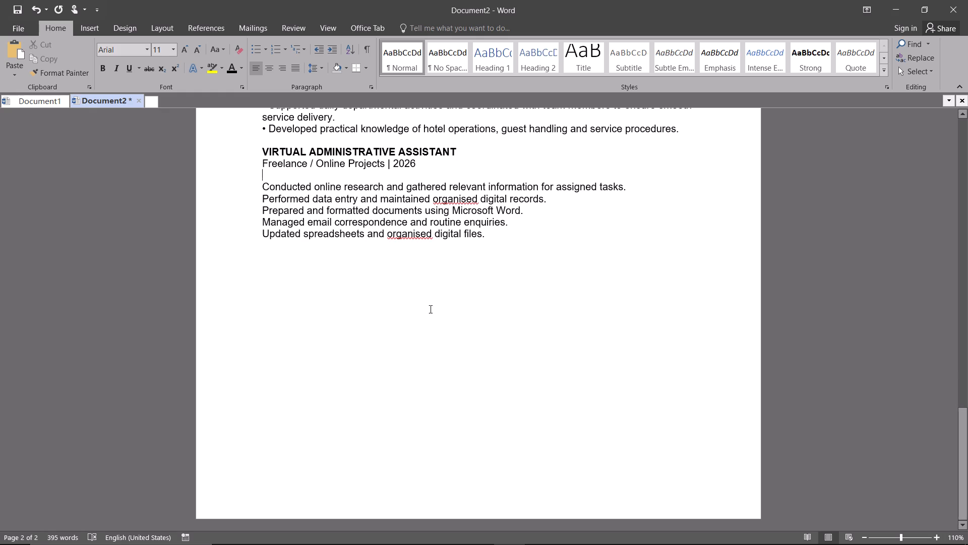
scroll(430, 309, "up", 1)
scroll(430, 309, "down", 1)
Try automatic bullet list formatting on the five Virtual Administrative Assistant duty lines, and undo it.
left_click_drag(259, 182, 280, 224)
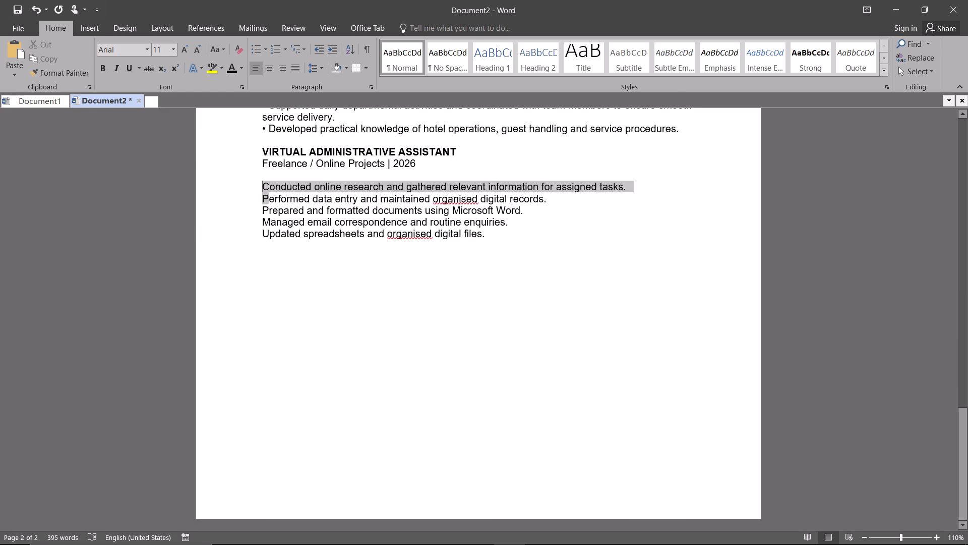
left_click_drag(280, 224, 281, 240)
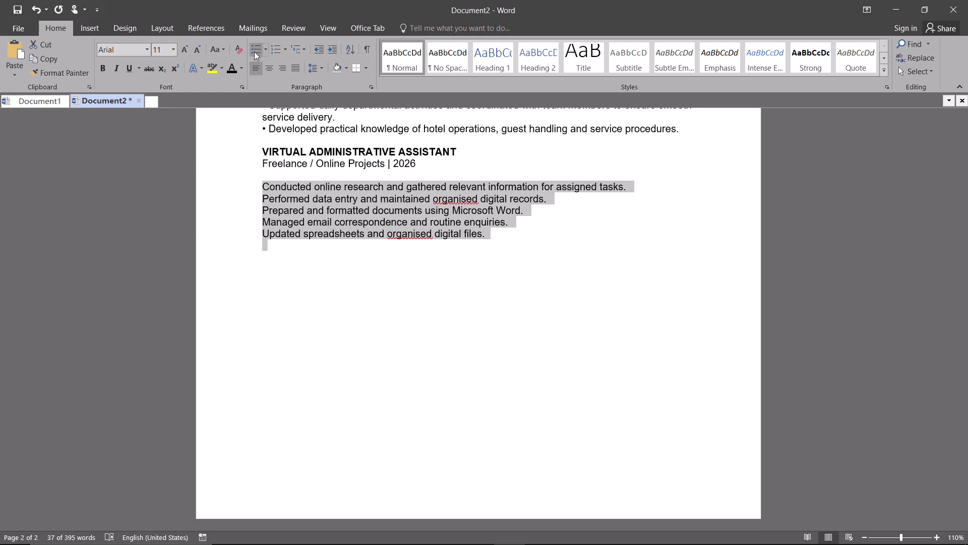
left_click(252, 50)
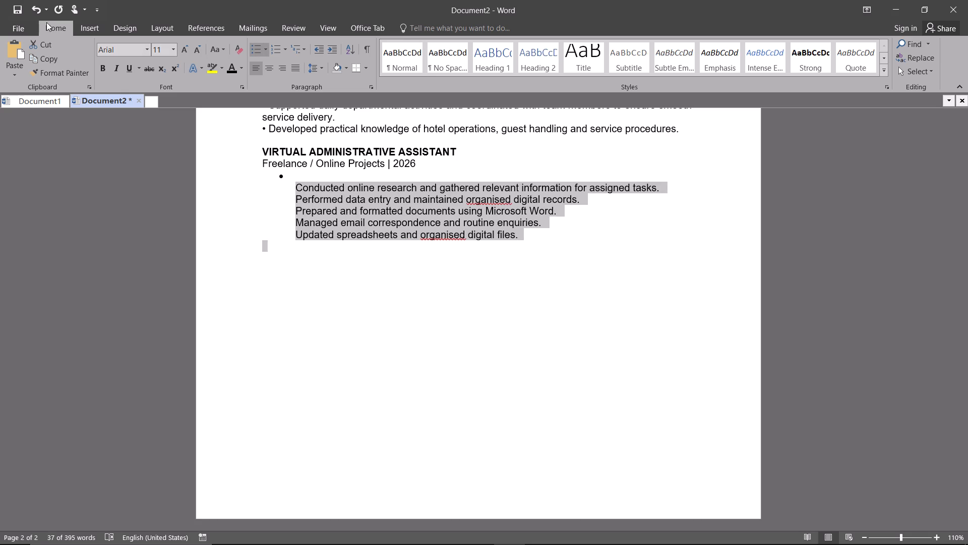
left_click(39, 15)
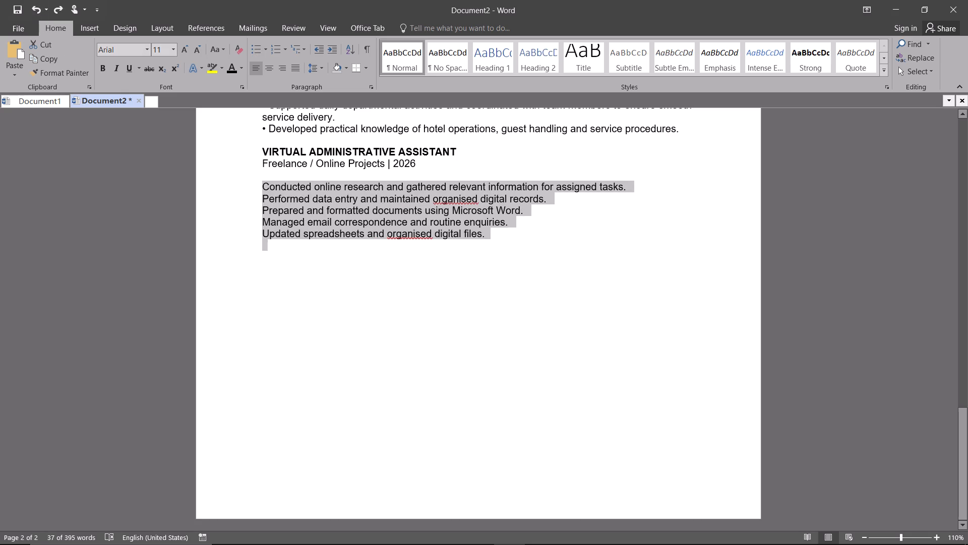
Copy the bullet character from the last Hospitality Trainee line and paste it before each of the five Virtual Administrative Assistant duties.
left_click(263, 187)
left_click(266, 182)
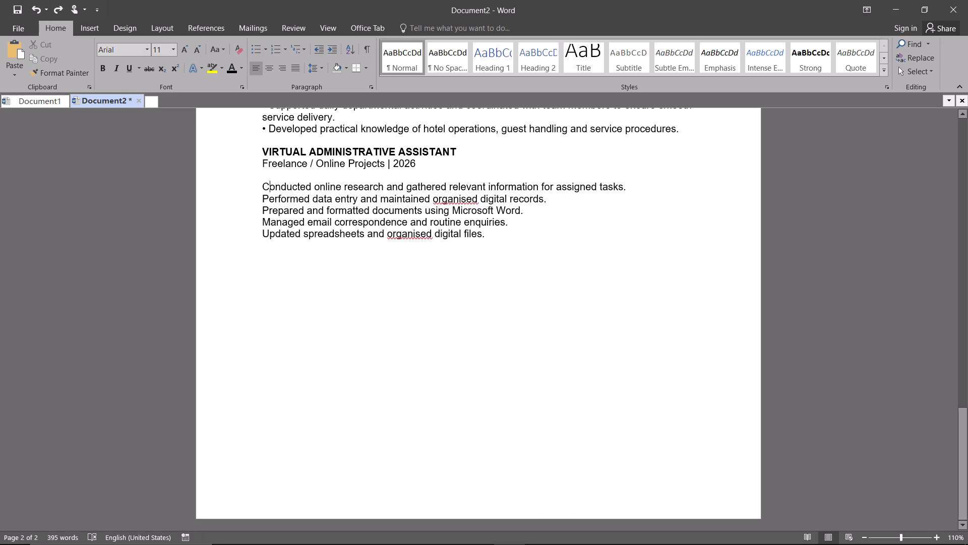
left_click_drag(266, 130, 259, 127)
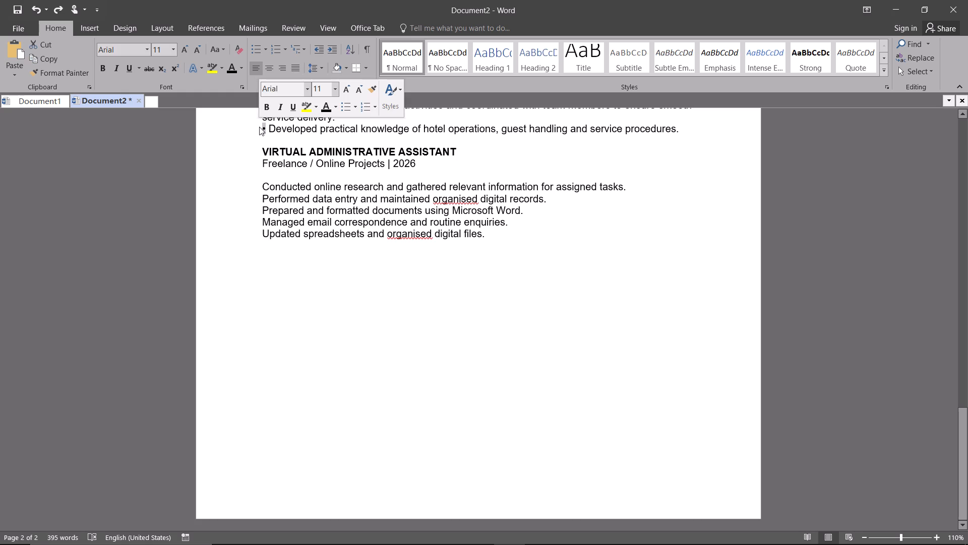
key("ctrl+c")
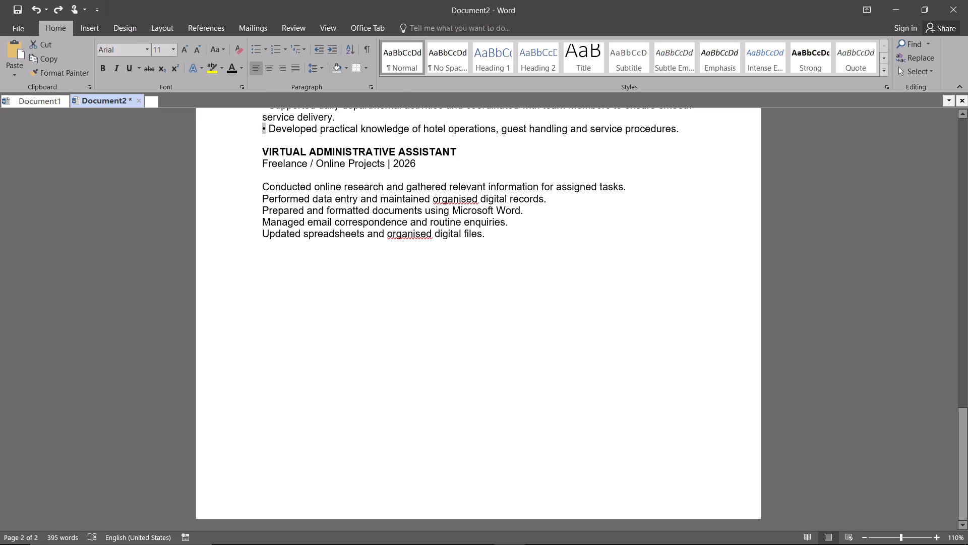
left_click(259, 183)
key("ctrl+v")
left_click(256, 198)
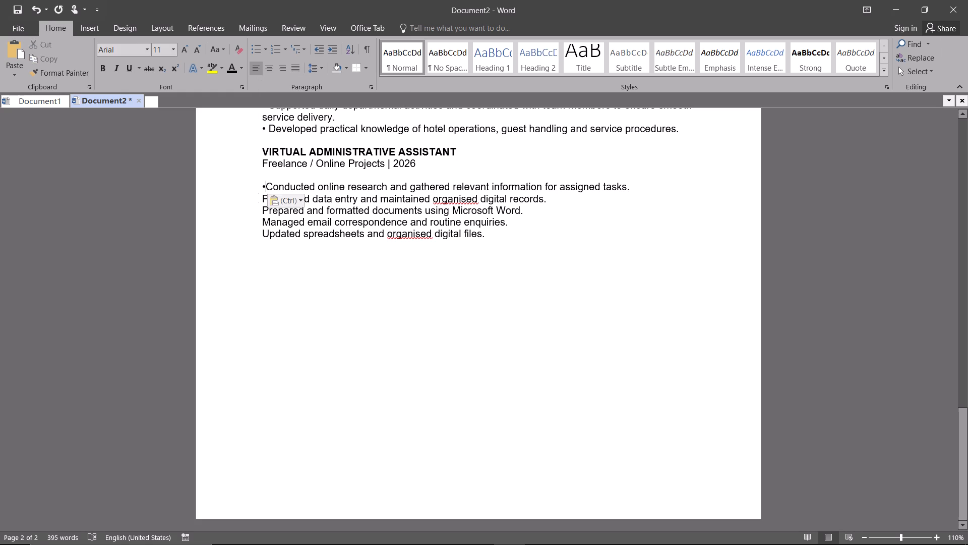
key("ctrl+v")
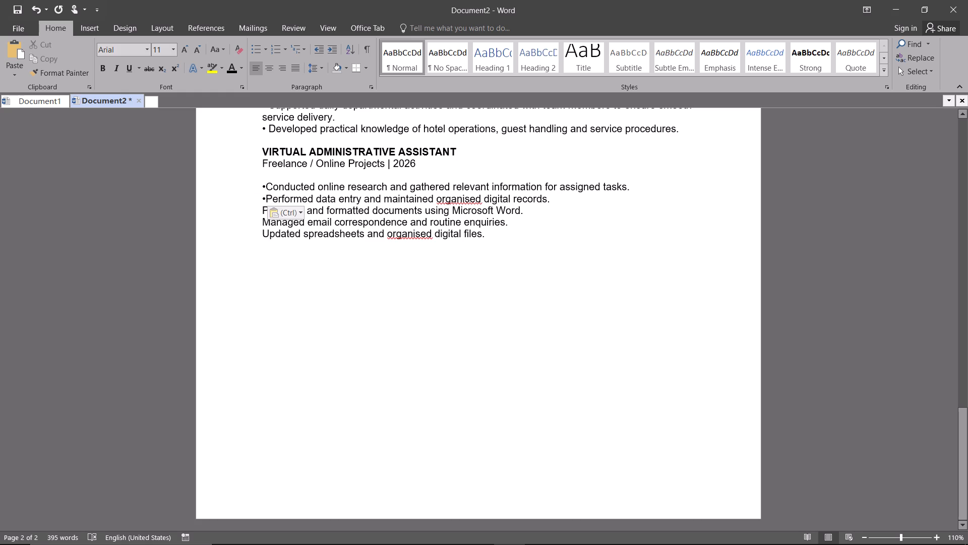
left_click(258, 214)
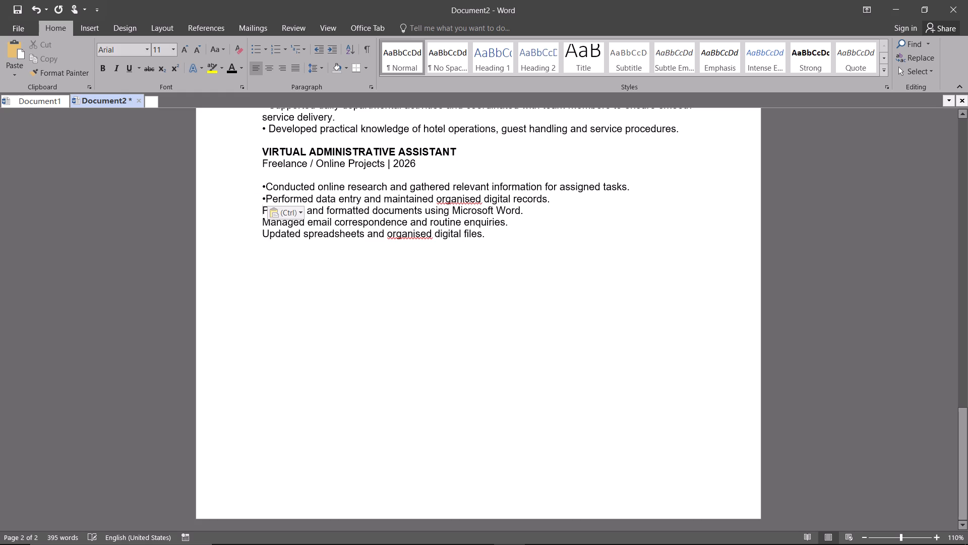
key("ctrl+v")
left_click(260, 222)
key("ctrl+v")
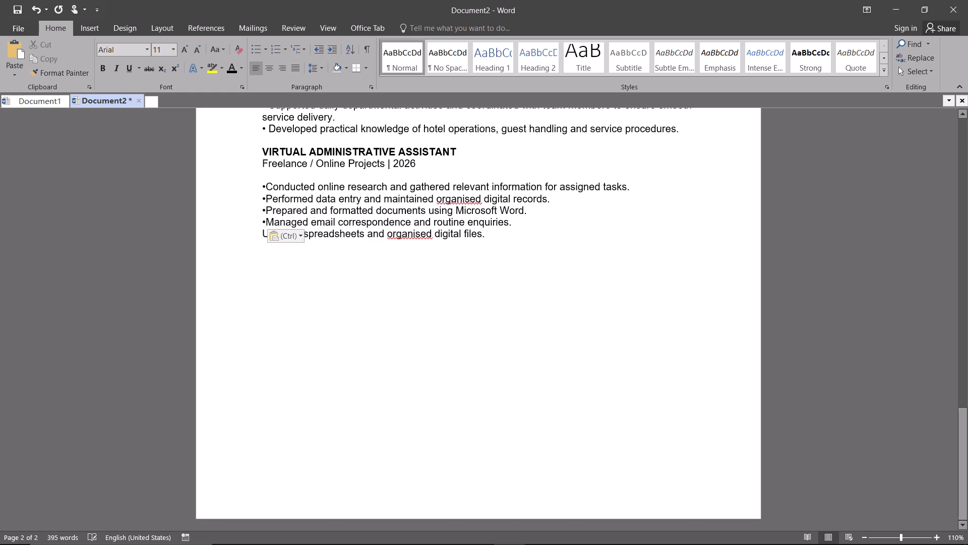
left_click(259, 233)
key("ctrl+v")
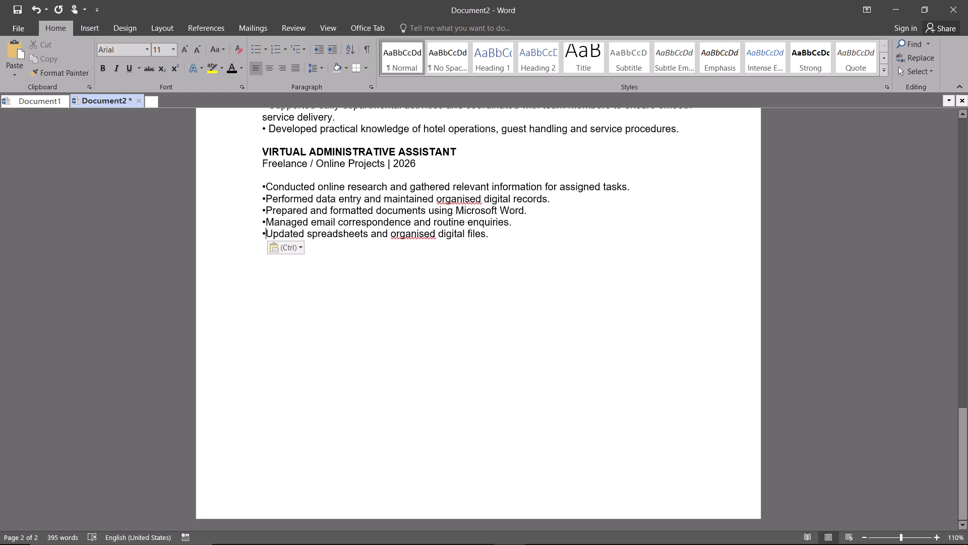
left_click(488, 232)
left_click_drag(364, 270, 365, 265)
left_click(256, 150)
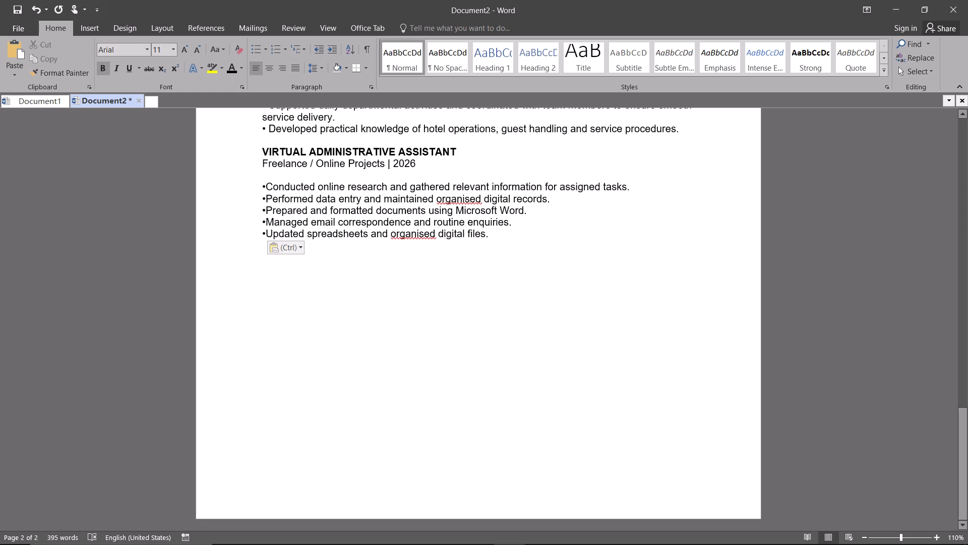
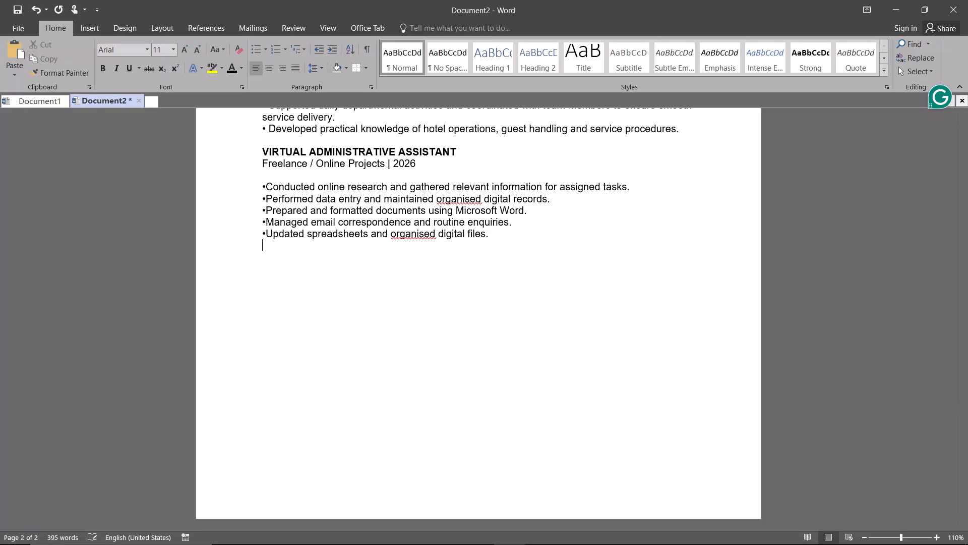
Paste the EDUCATION & PROFESSIONAL TRAINING section after a blank line below the Virtual Administrative Assistant duties, and add a new line after it.
key("Return")
key("ctrl+v")
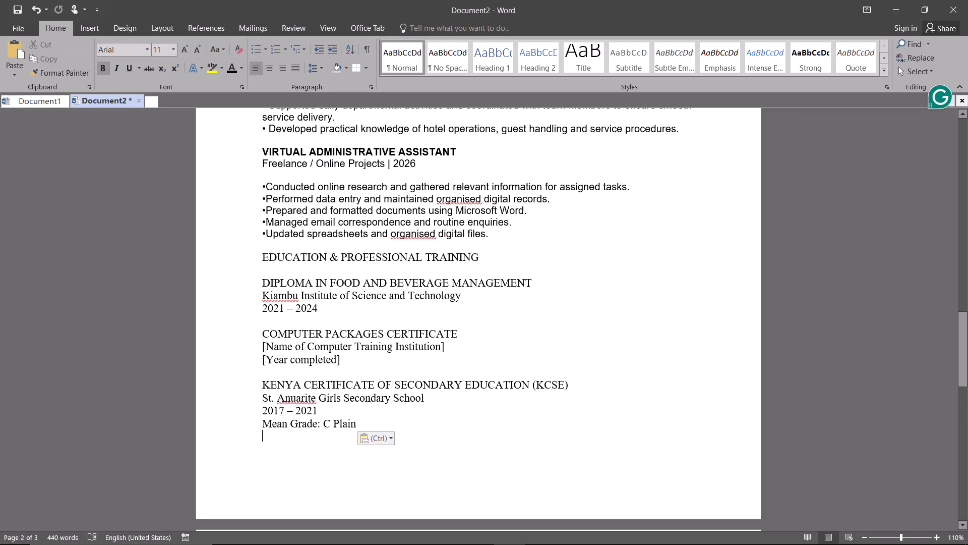
key("Return")
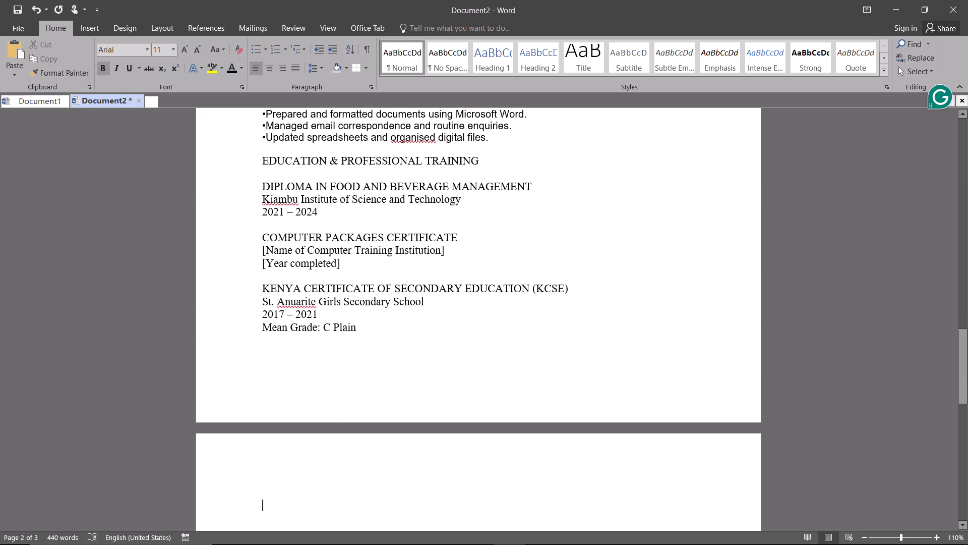
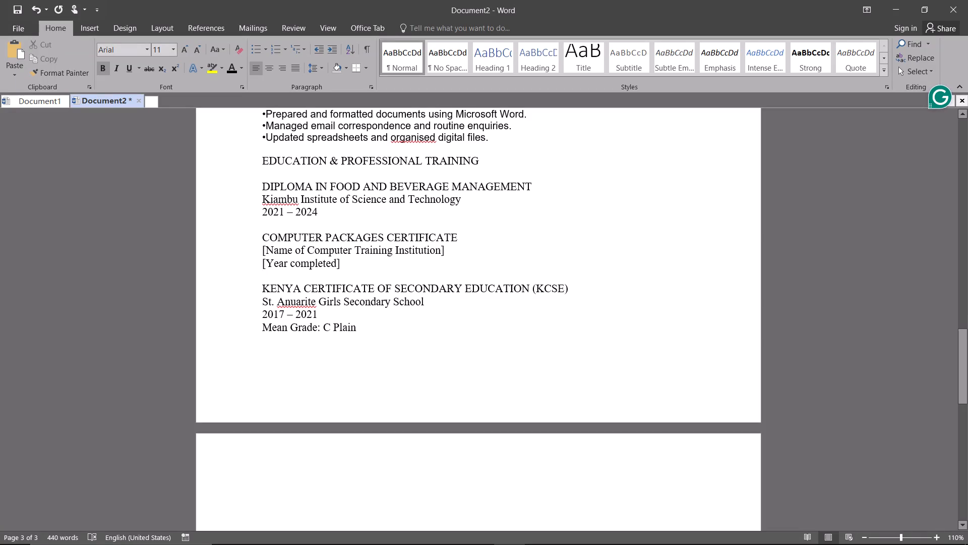
Paste the COMPUTER PACKAGES & DIGITAL SKILLS section, listing skills from Microsoft Word to Data Entry and Digital Record Management, after the education section.
key("ctrl+v")
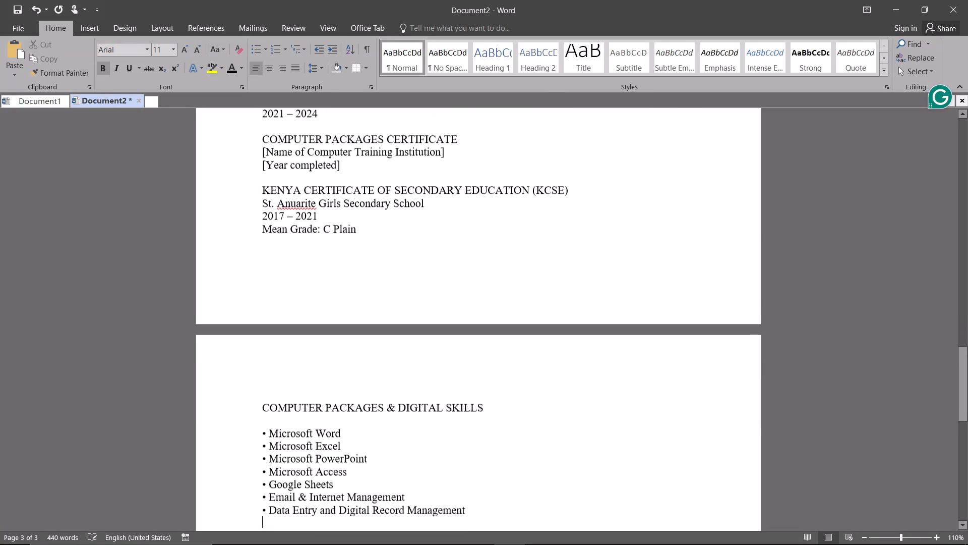
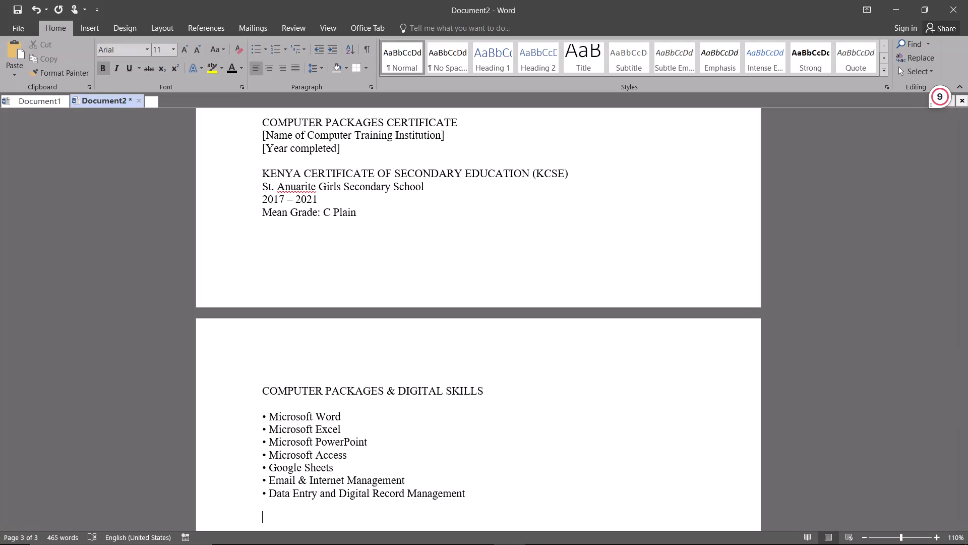
Paste the LANGUAGES section listing English and Kiswahili below the computer packages and digital skills list, followed by a new line.
key("ctrl+v")
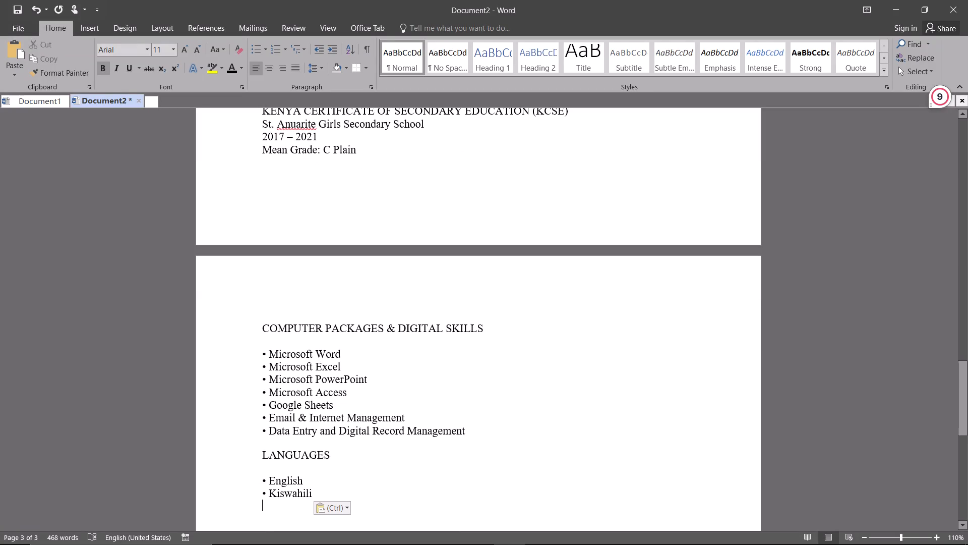
key("Return")
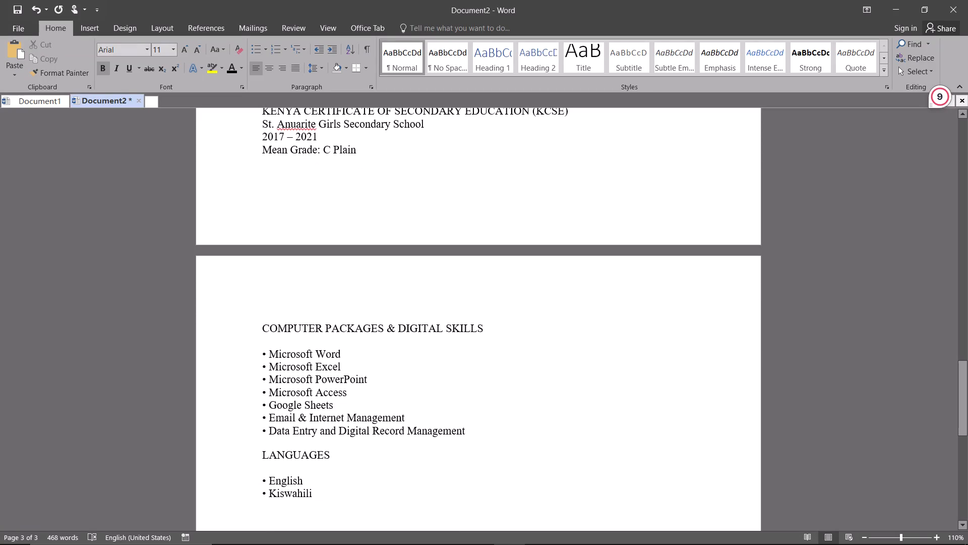
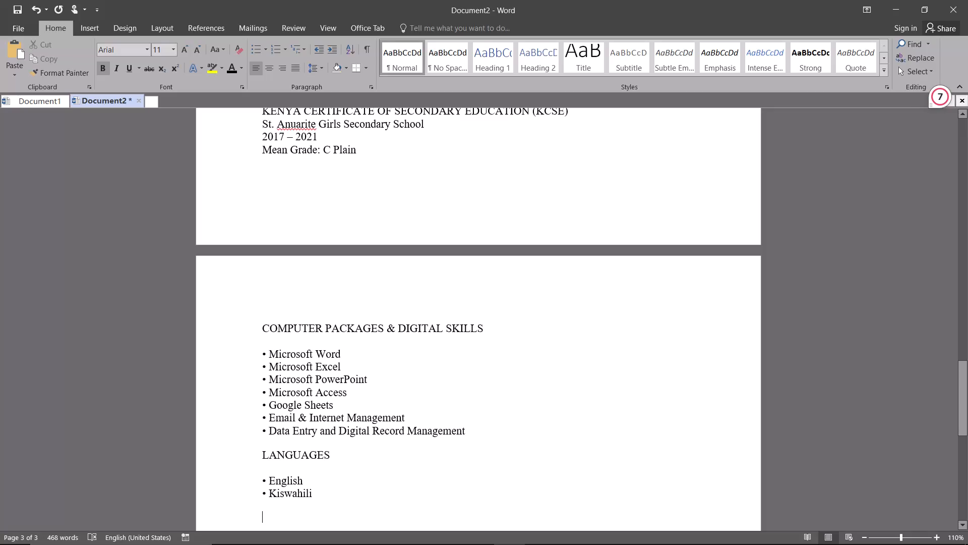
Paste the copied text on the empty line below the LANGUAGES list, after Kiswahili.
key("ctrl+v")
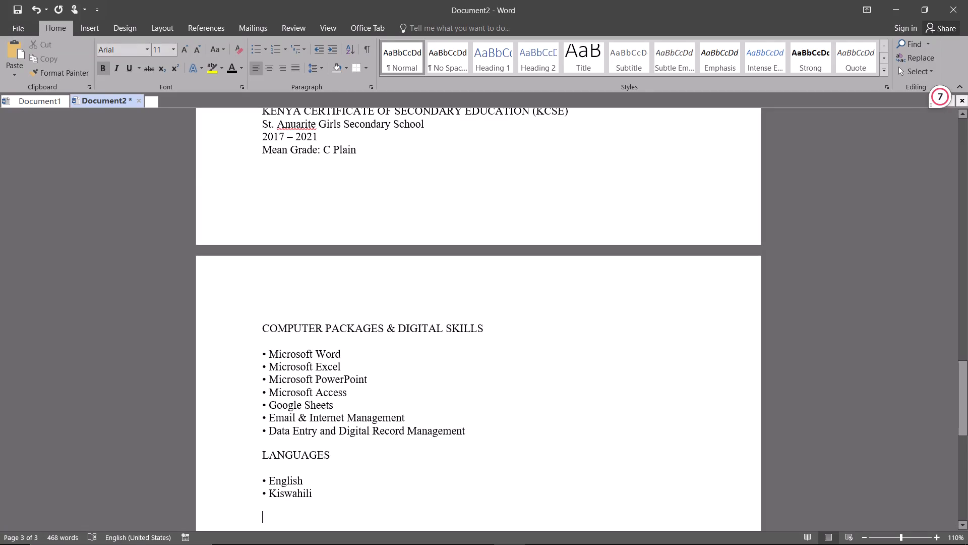
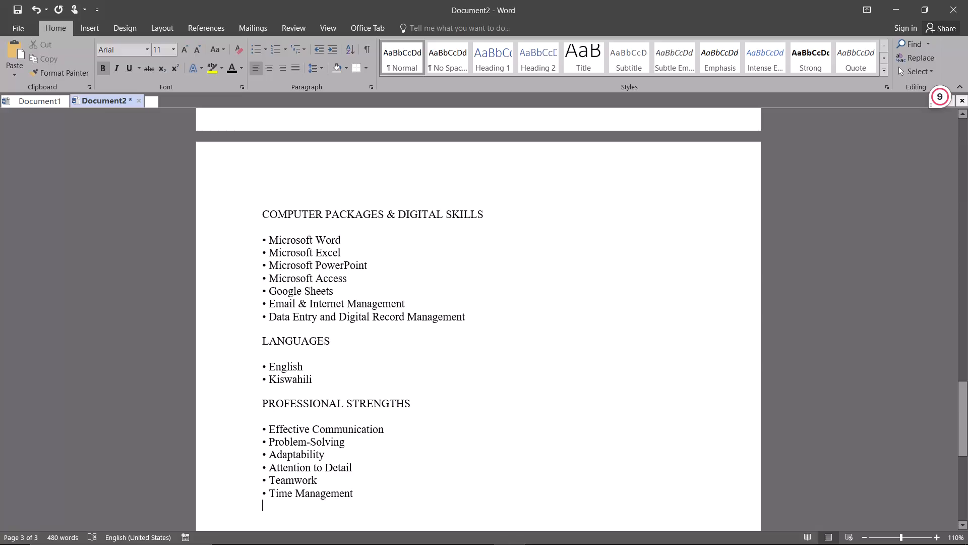
Paste the copied REFERENCES section on a new line below the PROFESSIONAL STRENGTHS list, after Time Management.
key("Return")
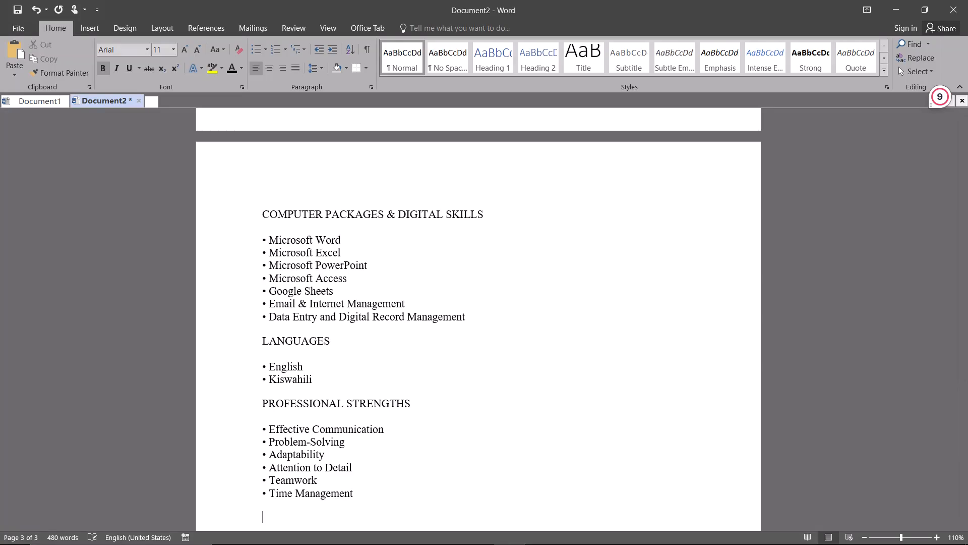
key("ctrl+v")
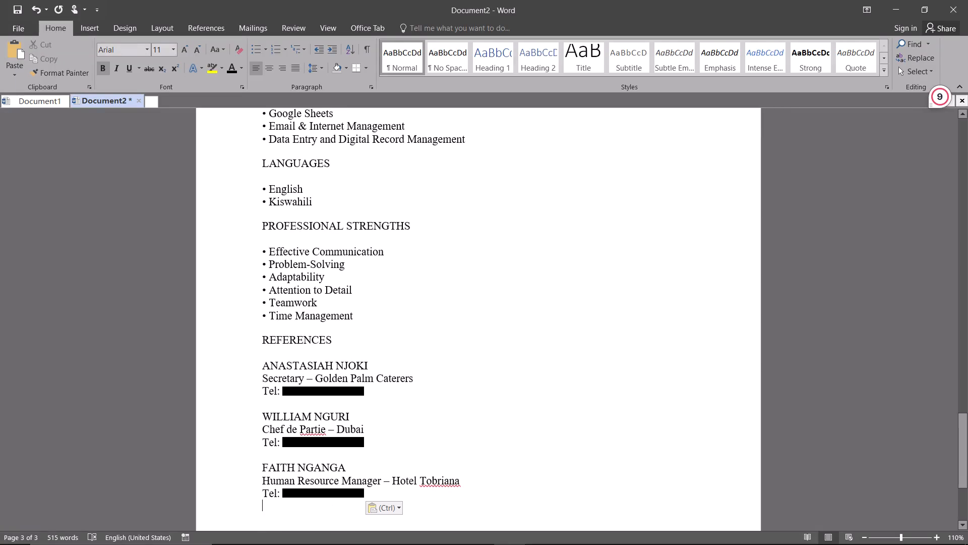
Set everything from the COMPUTER PACKAGES & DIGITAL SKILLS heading to the end of the document to Arial, size 11.
scroll(296, 462, "up", 3)
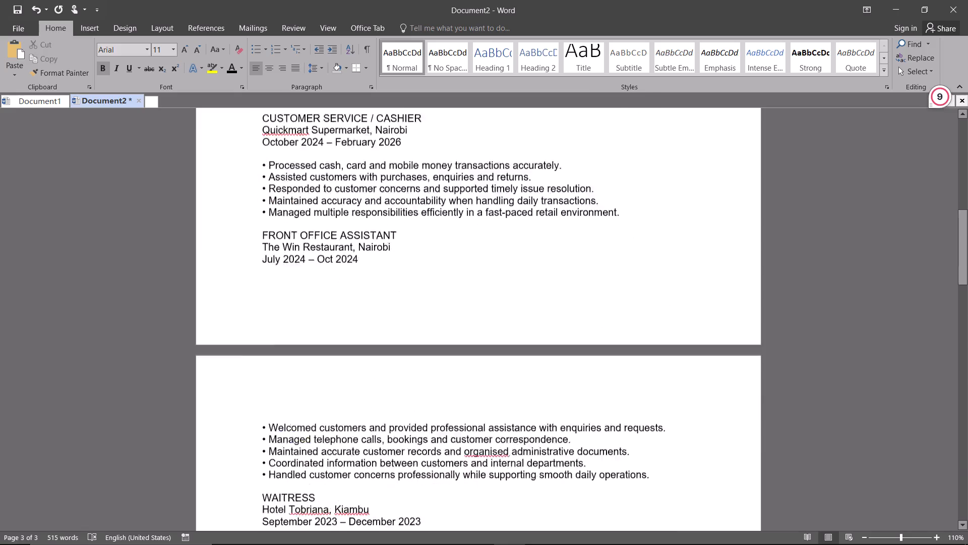
scroll(313, 455, "down", 4)
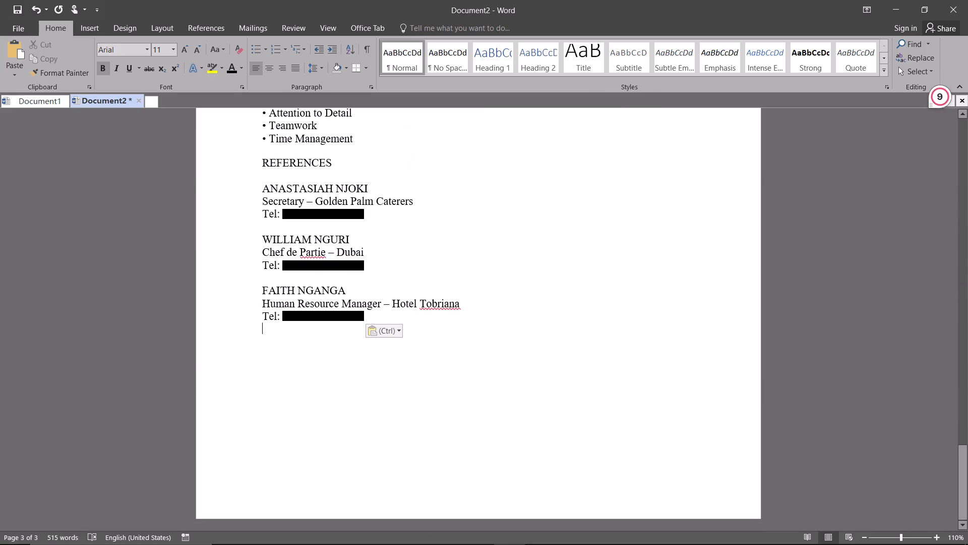
scroll(304, 347, "up", 1)
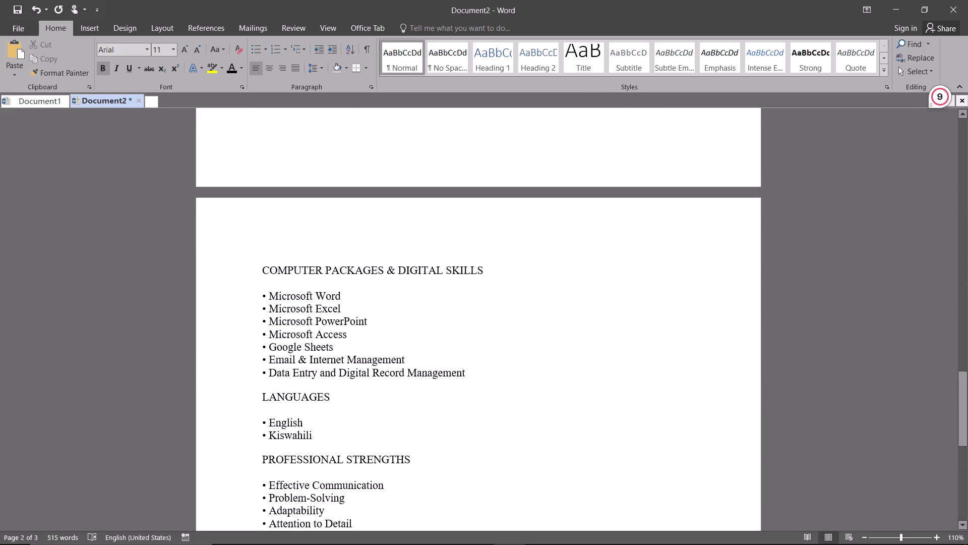
left_click_drag(256, 276, 354, 544)
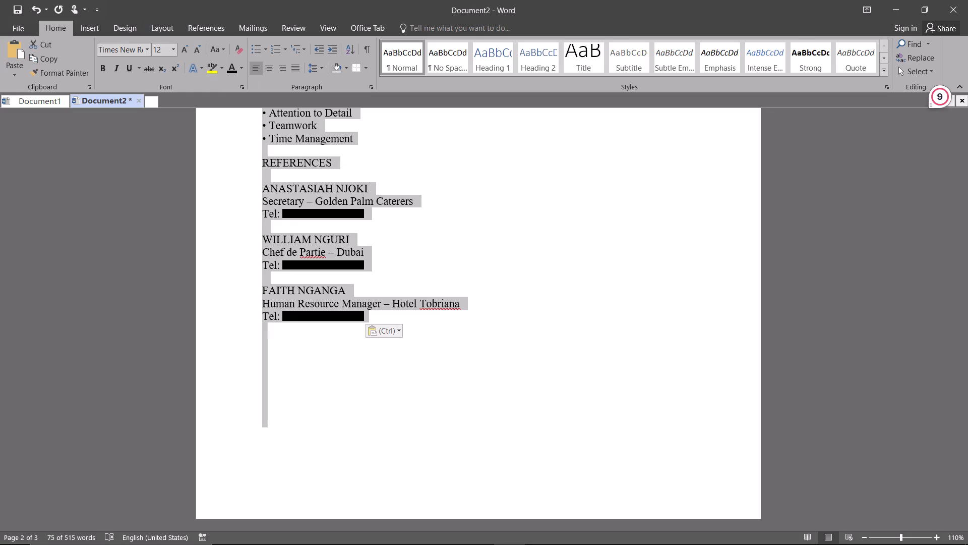
left_click(145, 53)
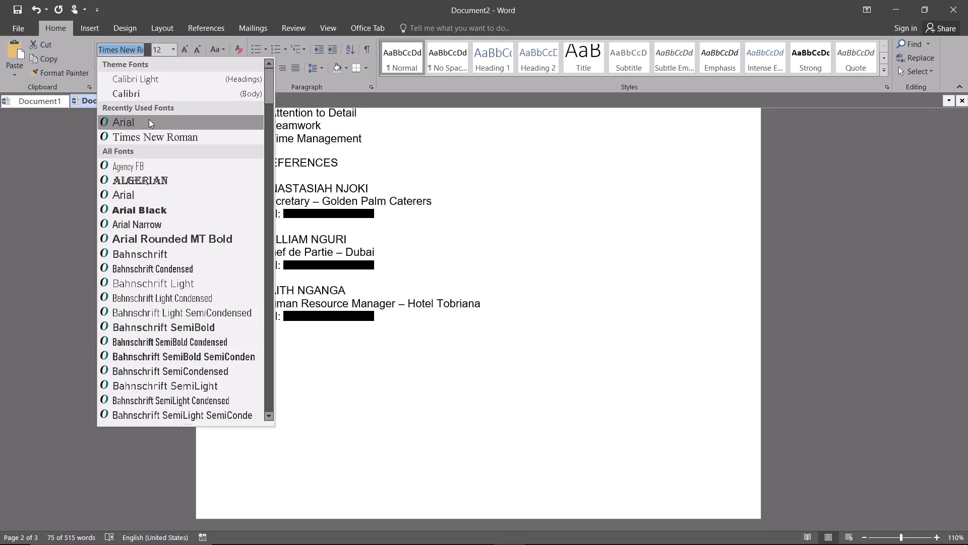
left_click(149, 119)
left_click(175, 44)
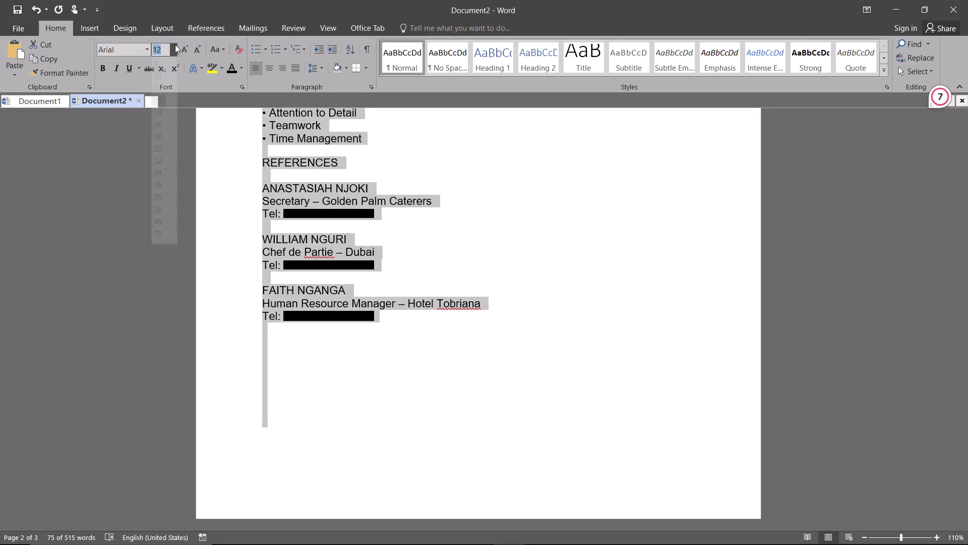
left_click(165, 96)
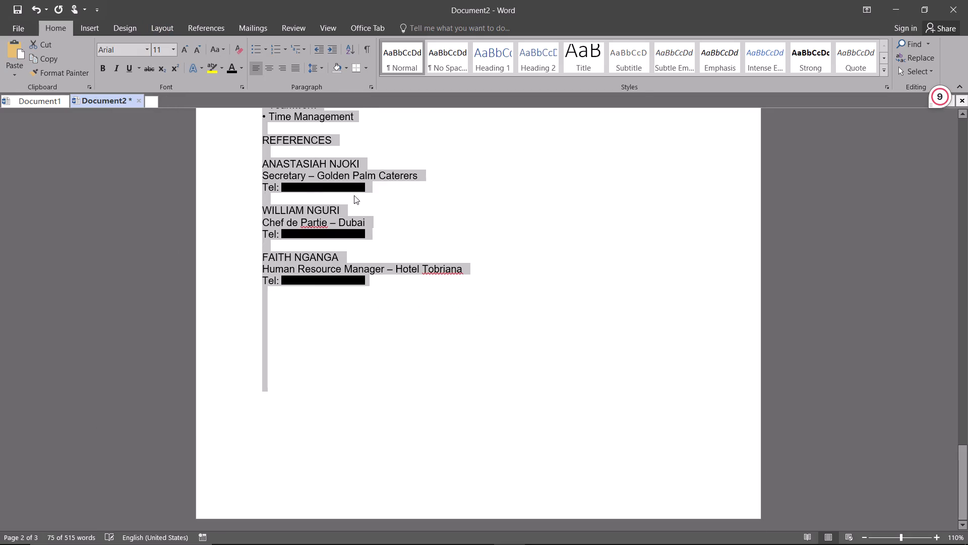
Set the whole EDUCATION & PROFESSIONAL TRAINING section, down to the KCSE mean grade, to Arial, size 11.
scroll(385, 206, "up", 2)
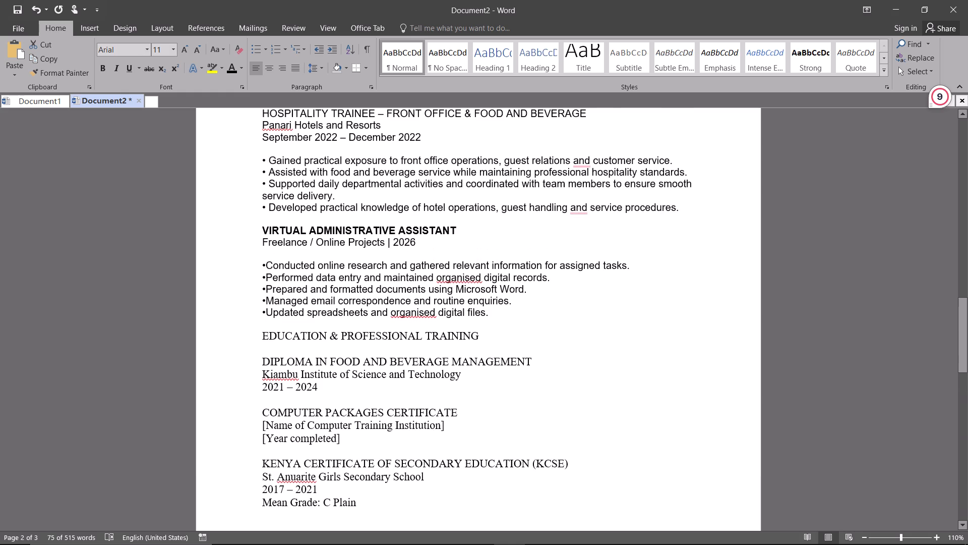
left_click_drag(261, 330, 355, 514)
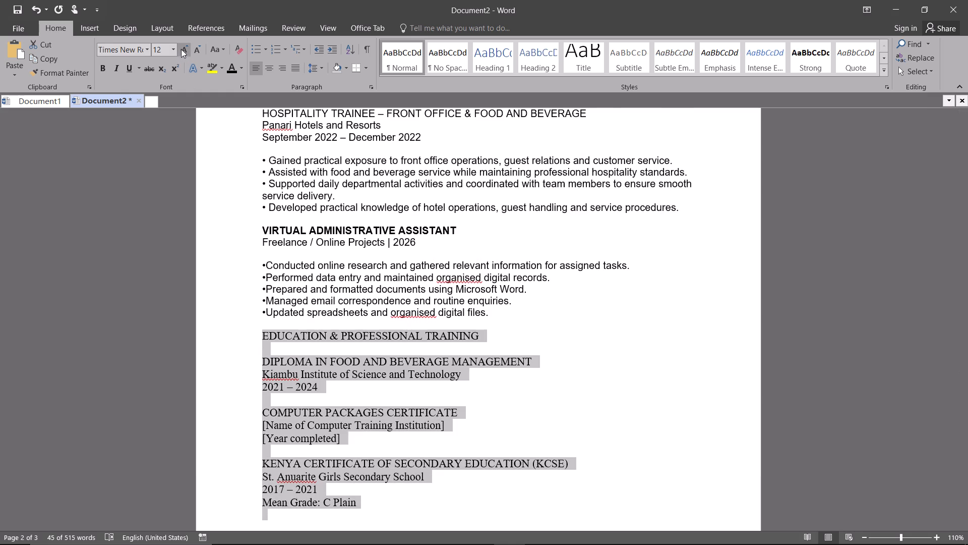
left_click(175, 46)
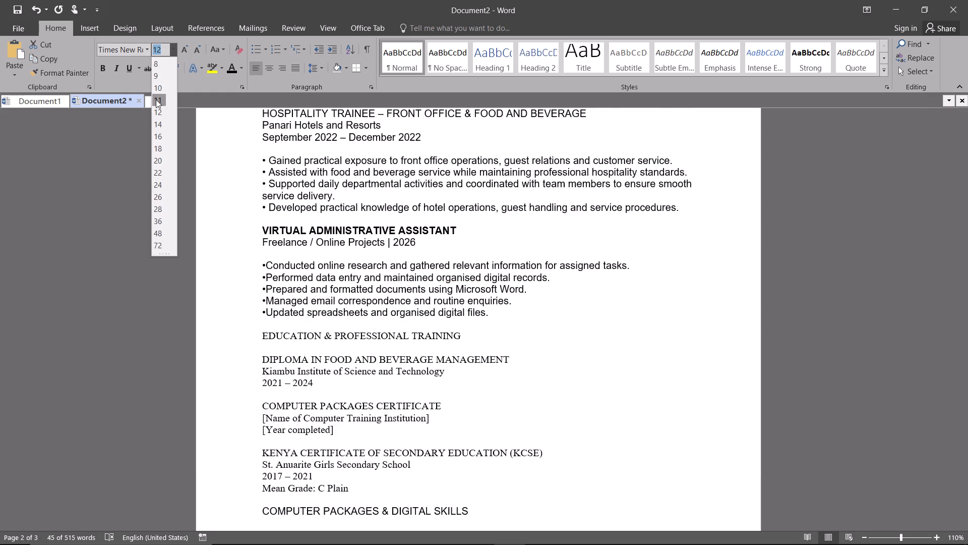
left_click(156, 99)
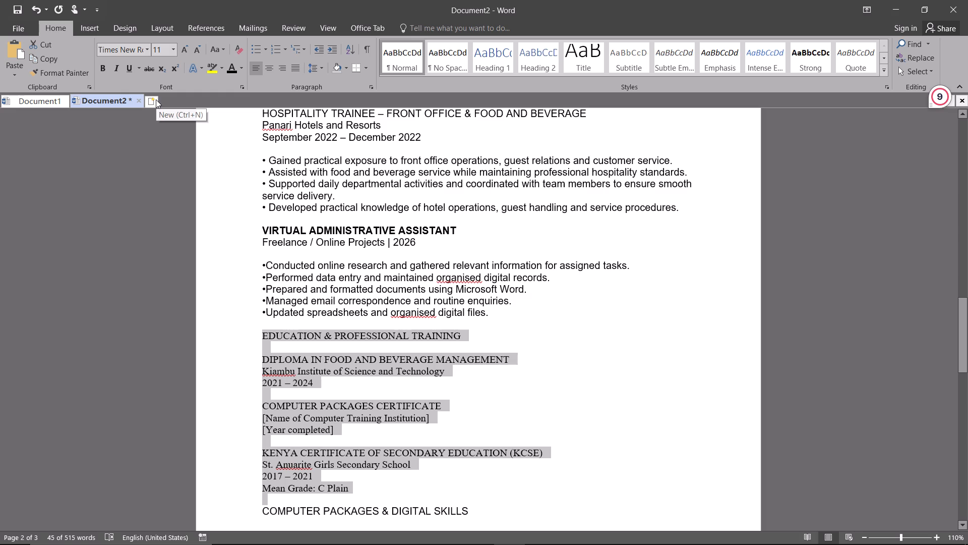
left_click(146, 48)
left_click(152, 125)
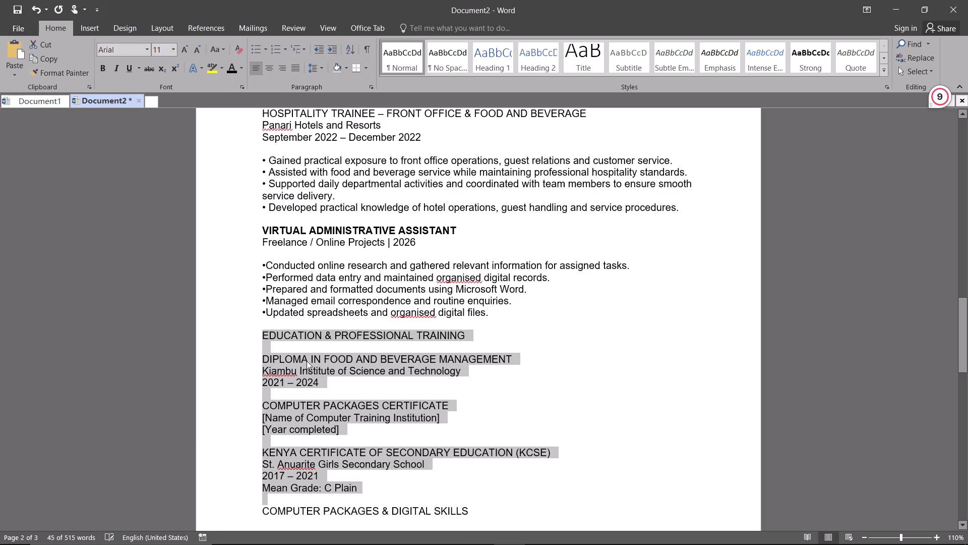
left_click(594, 470)
Make the LANGUAGES, PROFESSIONAL STRENGTHS and REFERENCES headings bold.
scroll(235, 414, "down", 1)
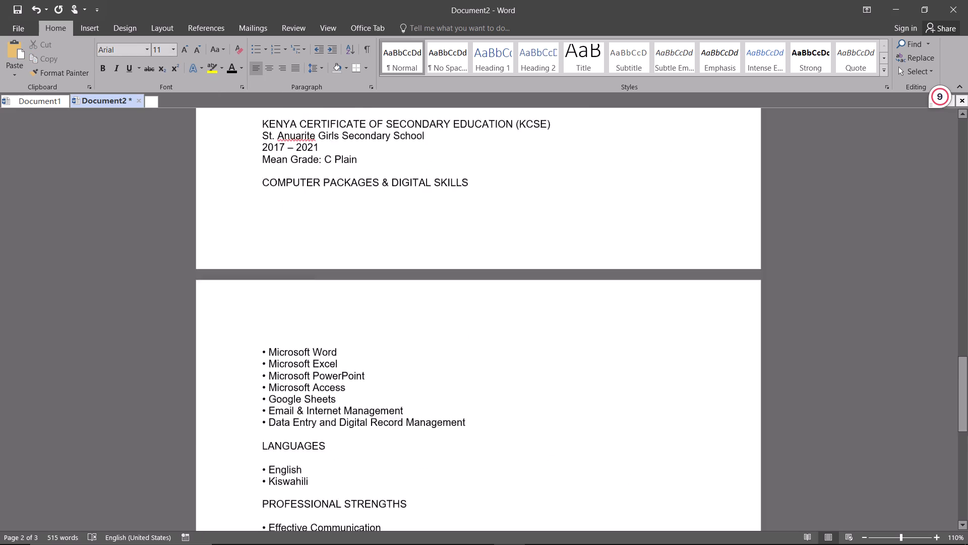
scroll(235, 414, "down", 2)
scroll(235, 414, "up", 1)
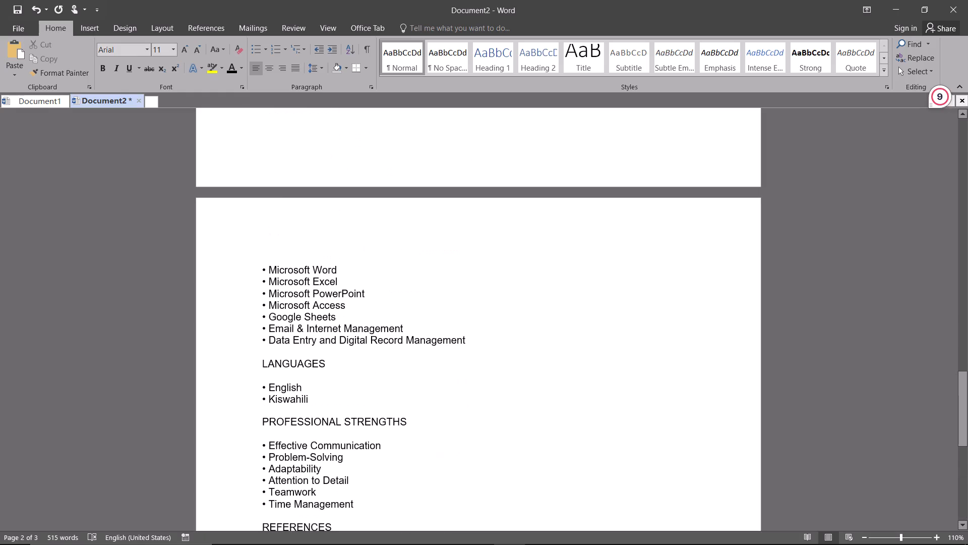
left_click_drag(263, 365, 370, 374)
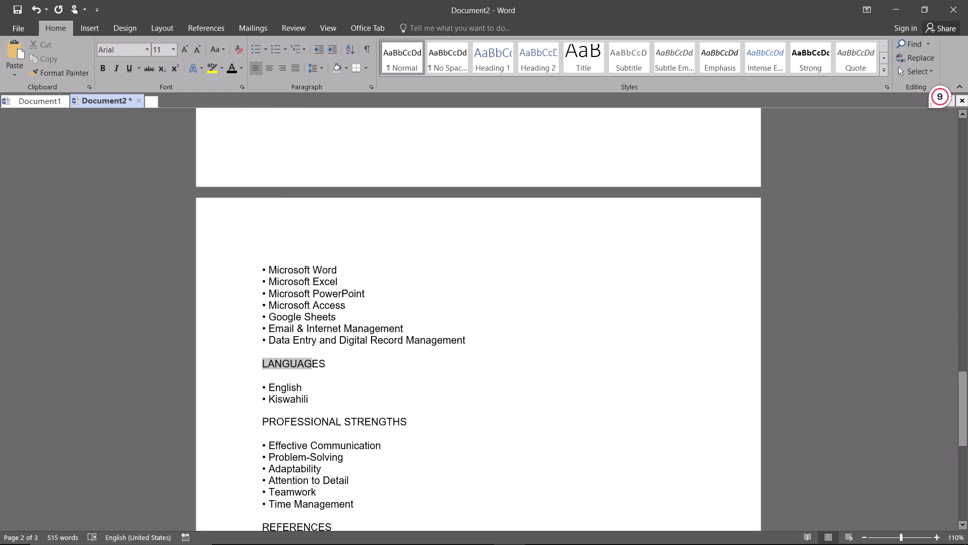
left_click_drag(370, 374, 384, 379)
left_click(391, 361)
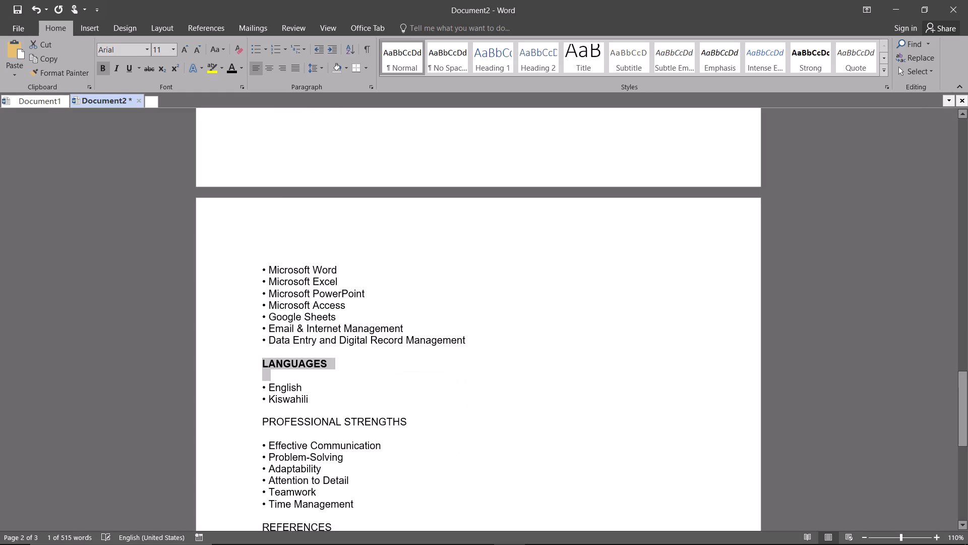
left_click_drag(258, 424, 455, 431)
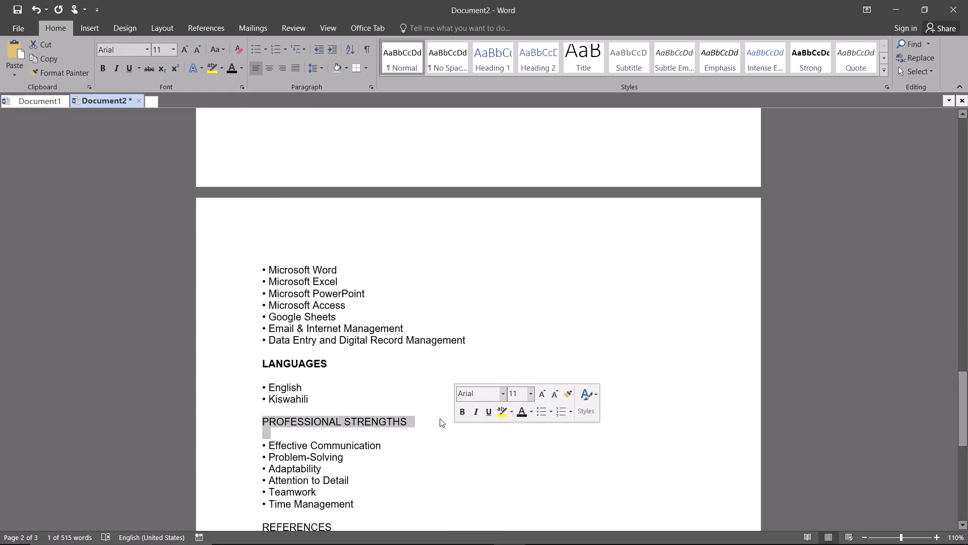
left_click(464, 411)
scroll(441, 426, "down", 1)
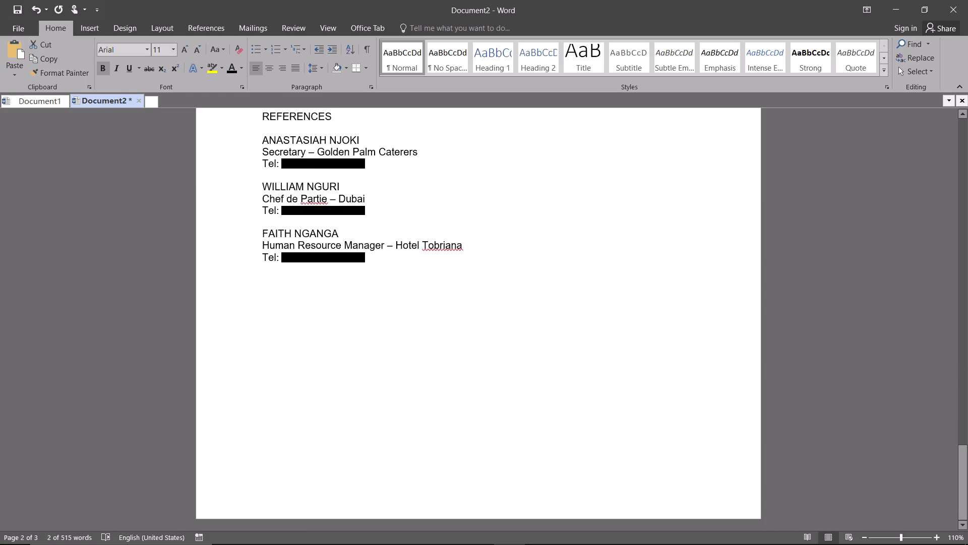
left_click_drag(263, 116, 336, 122)
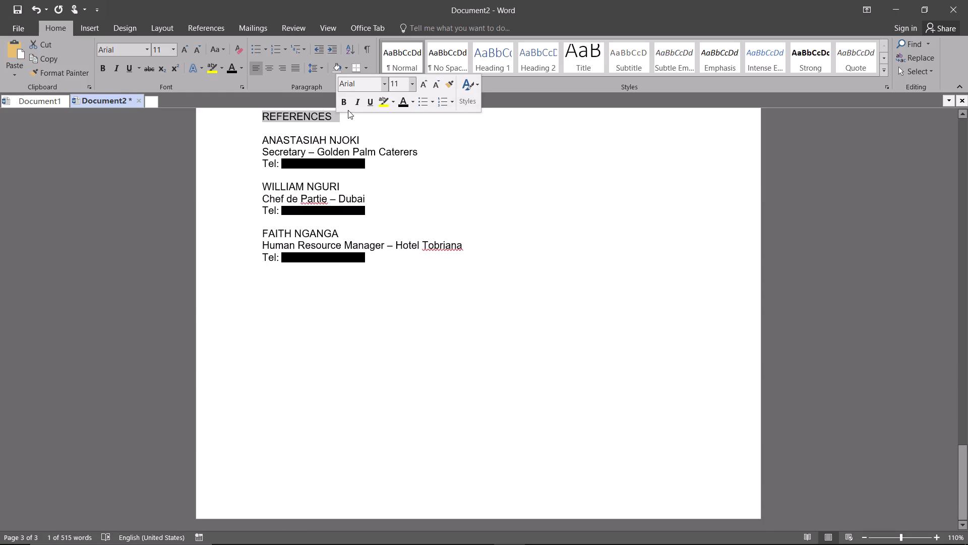
left_click(347, 101)
Make the EDUCATION & PROFESSIONAL TRAINING heading bold.
scroll(349, 246, "up", 1)
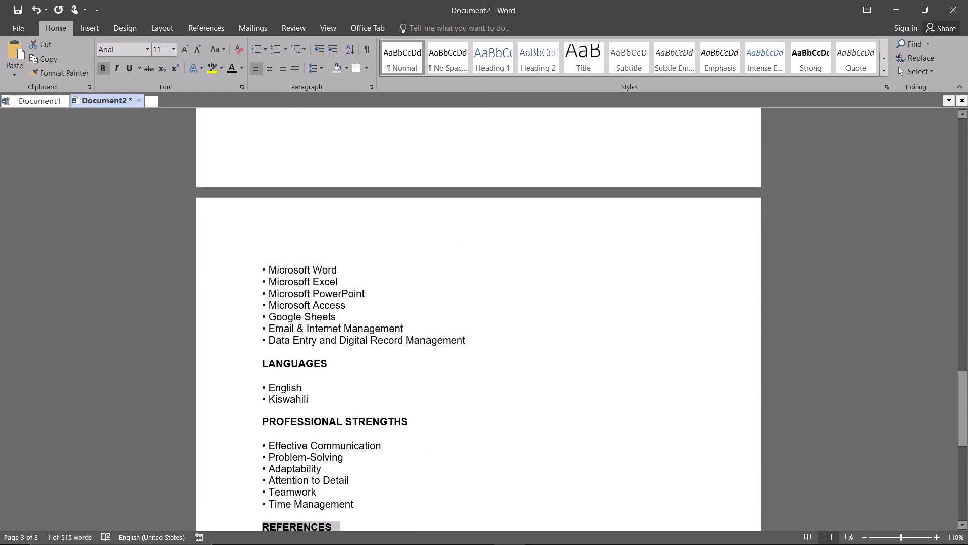
scroll(351, 249, "up", 1)
left_click_drag(262, 332, 461, 338)
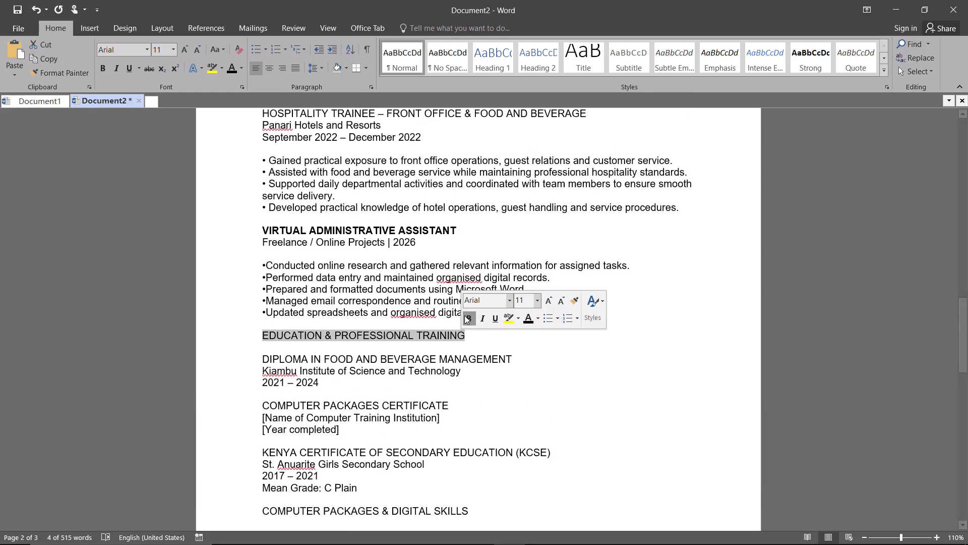
left_click(464, 315)
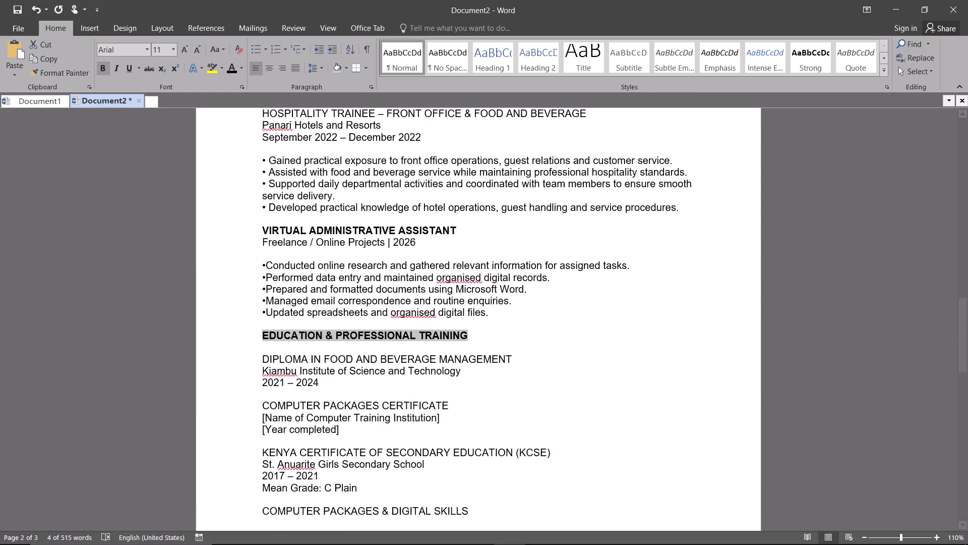
Add a fourth referee's full name in capitals below the last reference, leaving a gap above and starting a new line after it.
scroll(359, 479, "down", 2)
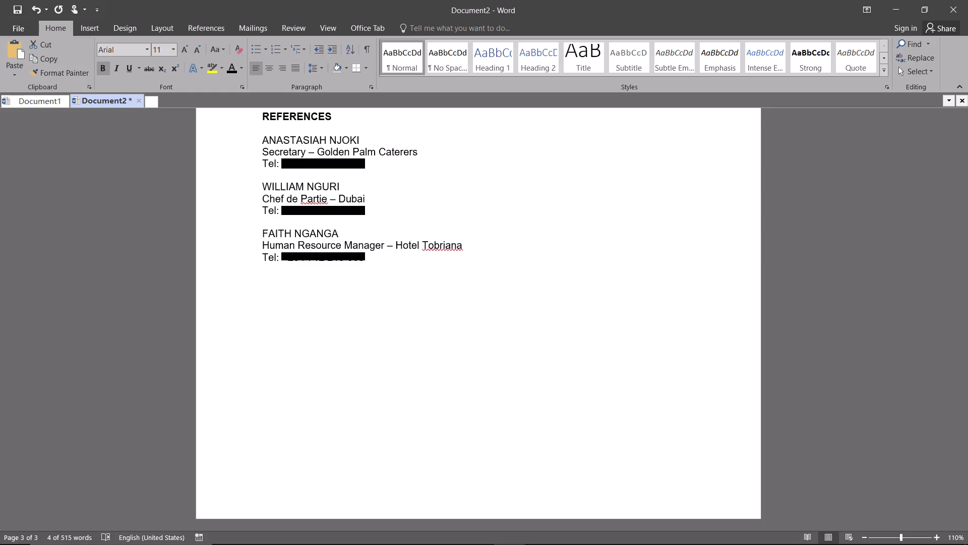
scroll(388, 251, "up", 1)
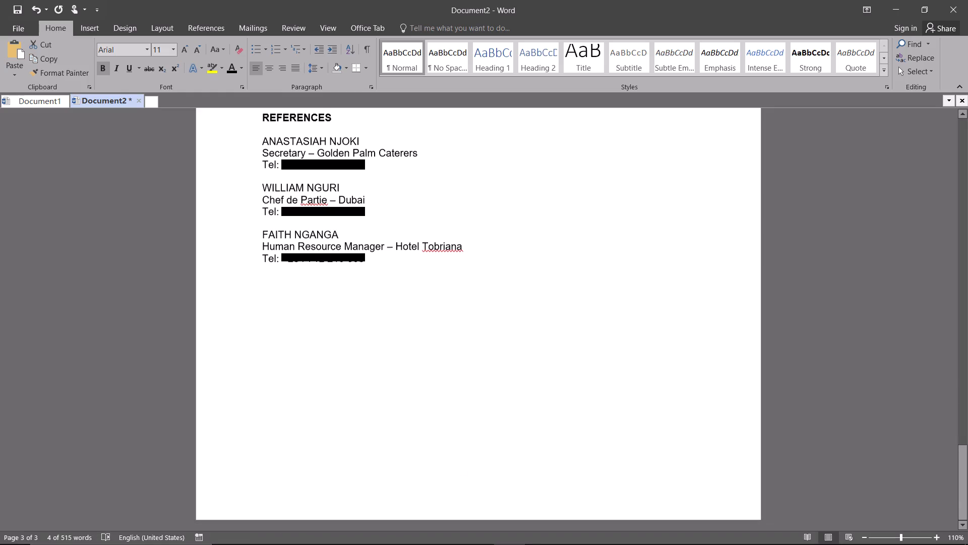
scroll(385, 254, "down", 1)
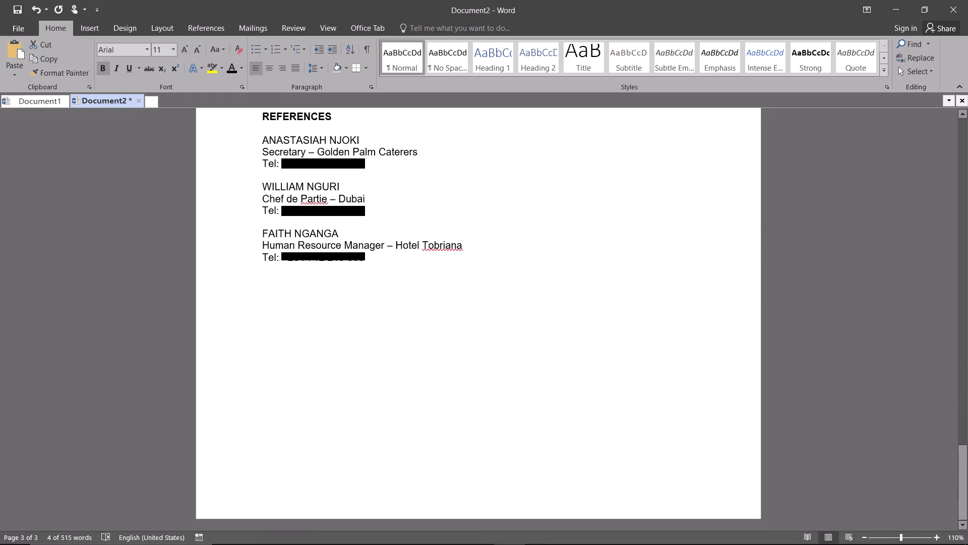
left_click(393, 258)
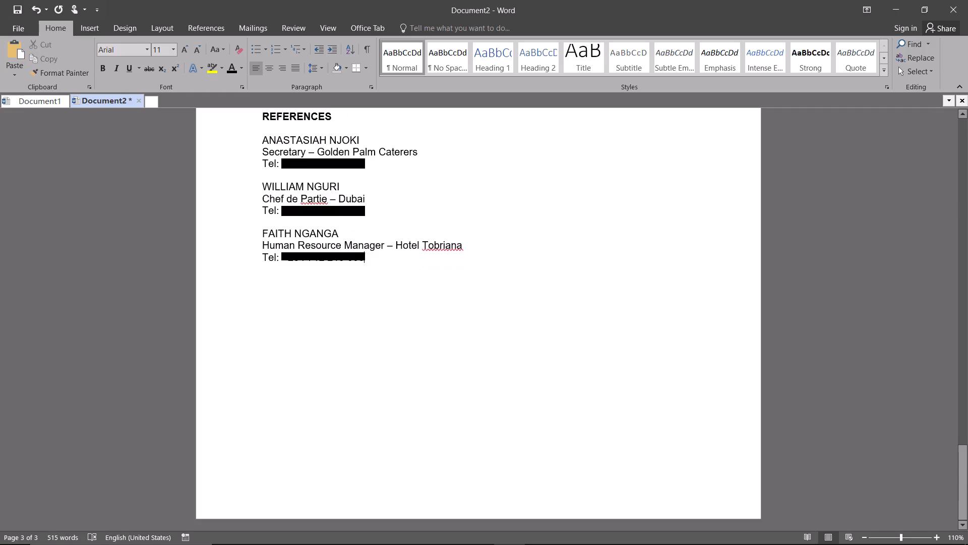
key("Return")
key("Return")
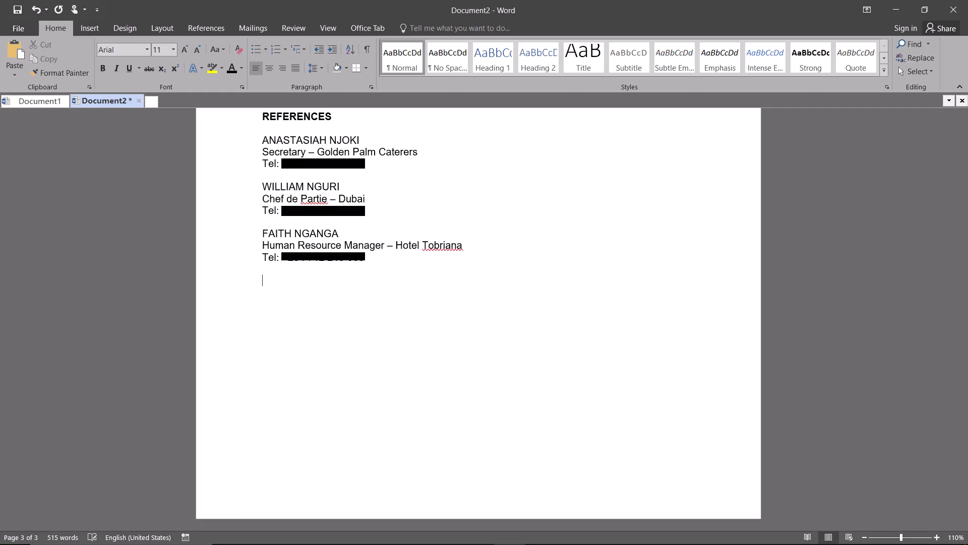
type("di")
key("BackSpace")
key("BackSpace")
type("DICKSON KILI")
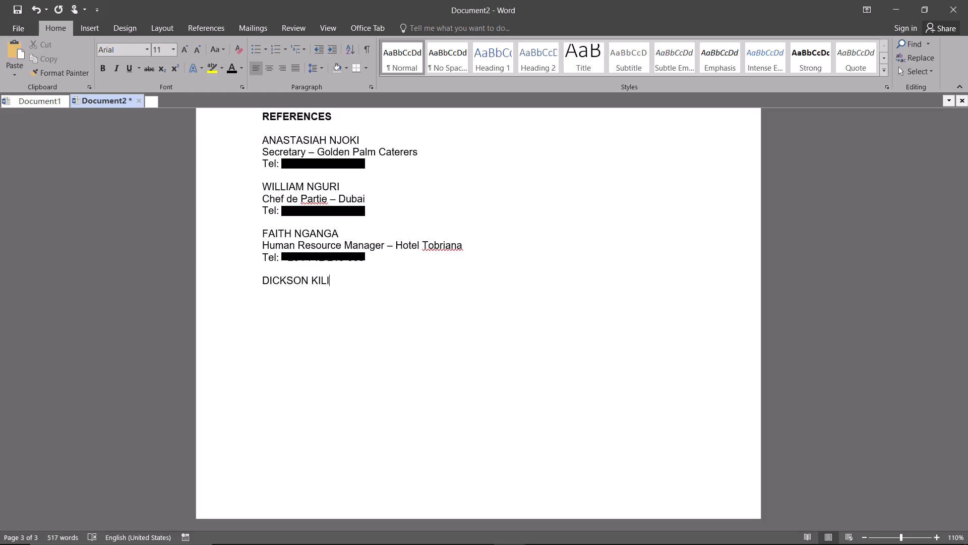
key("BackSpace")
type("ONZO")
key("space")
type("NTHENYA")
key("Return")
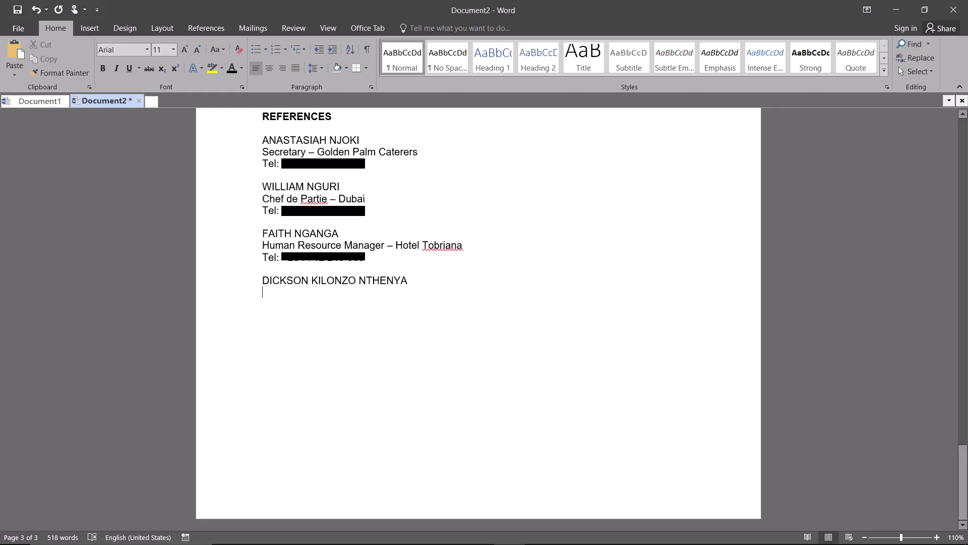
Set the REFERENCES heading to font size 12.
left_click_drag(259, 114, 328, 117)
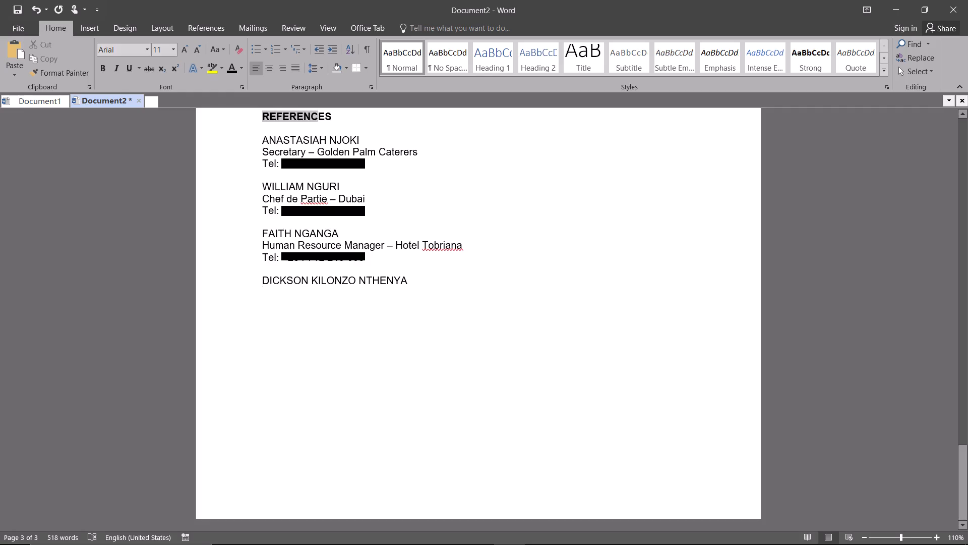
left_click_drag(328, 117, 348, 114)
left_click(174, 44)
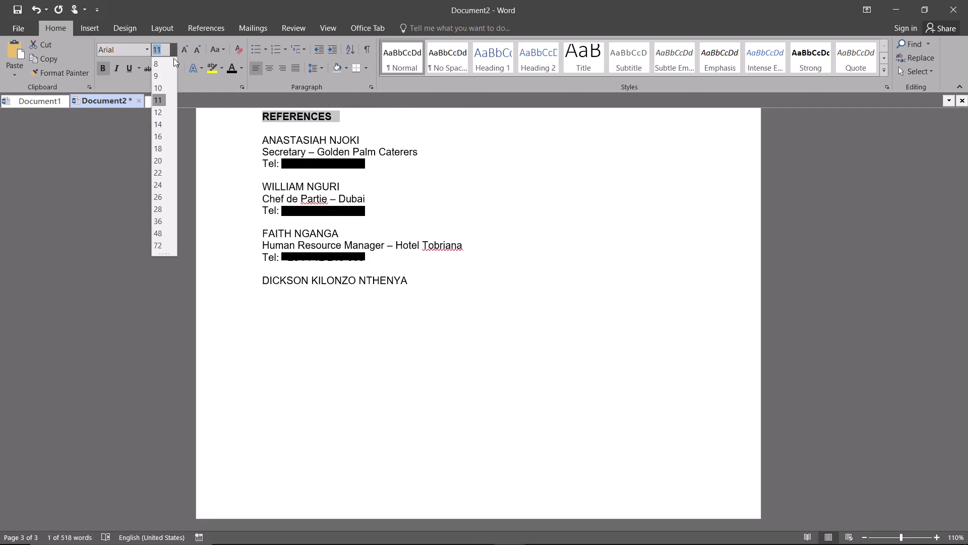
left_click(162, 104)
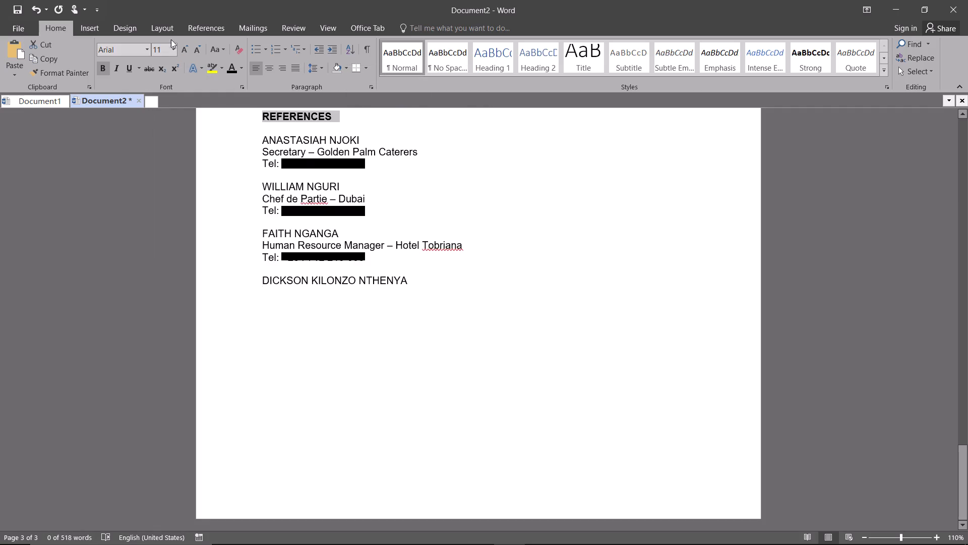
left_click(172, 43)
left_click(172, 47)
left_click(172, 48)
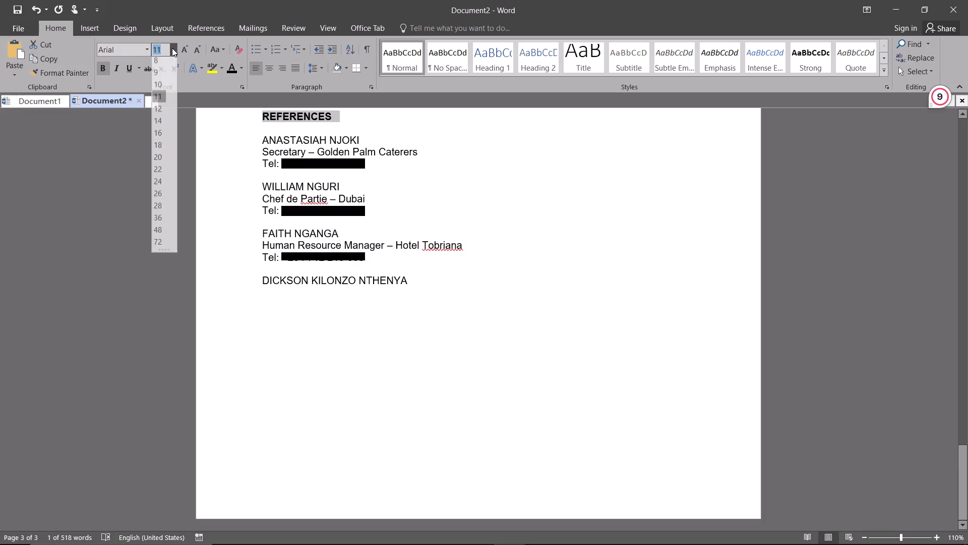
left_click(165, 109)
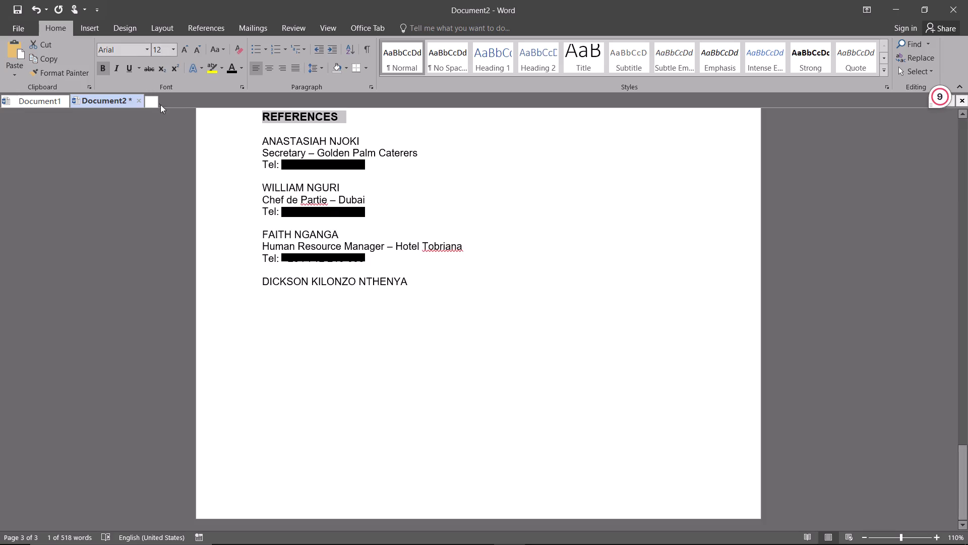
Make the names of the first three referees bold.
left_click_drag(261, 138, 343, 138)
left_click(355, 122)
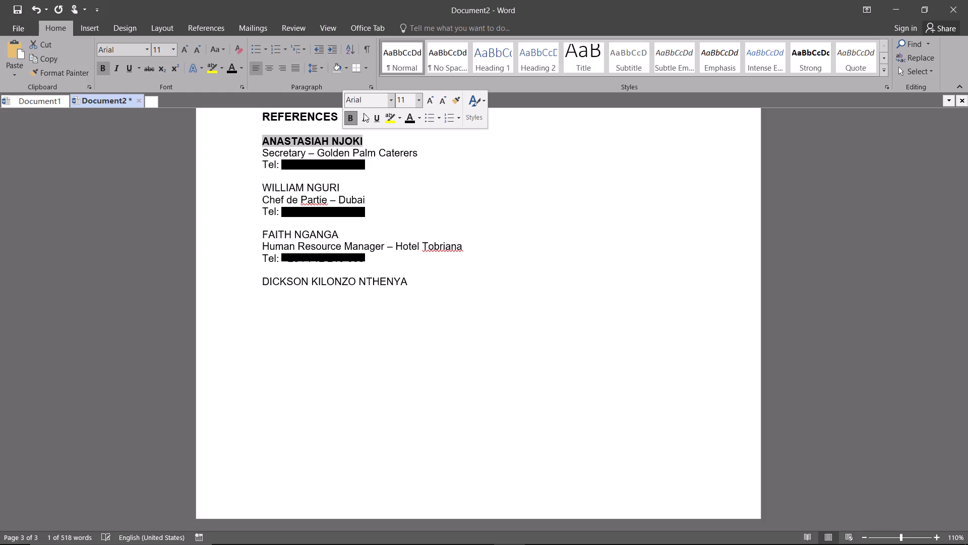
left_click_drag(258, 183, 363, 180)
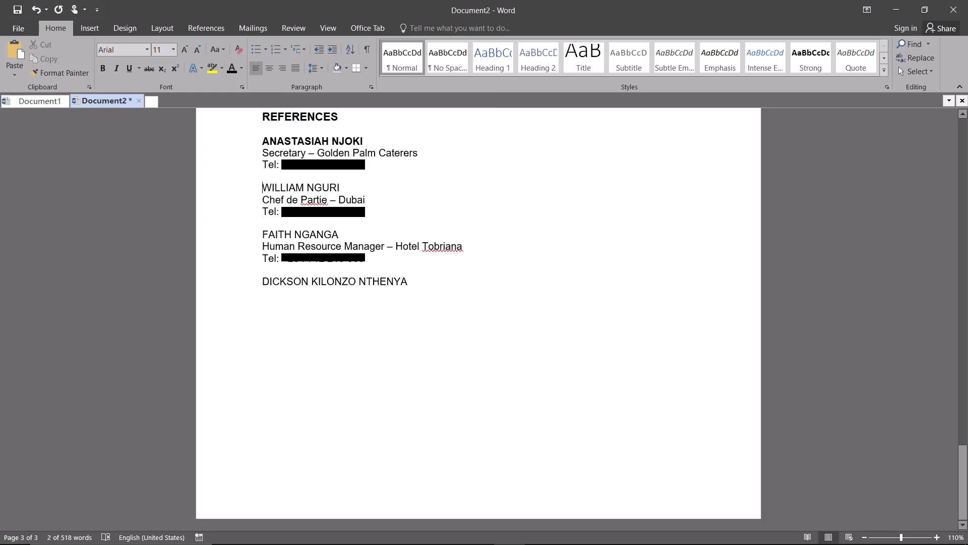
left_click_drag(352, 186, 264, 192)
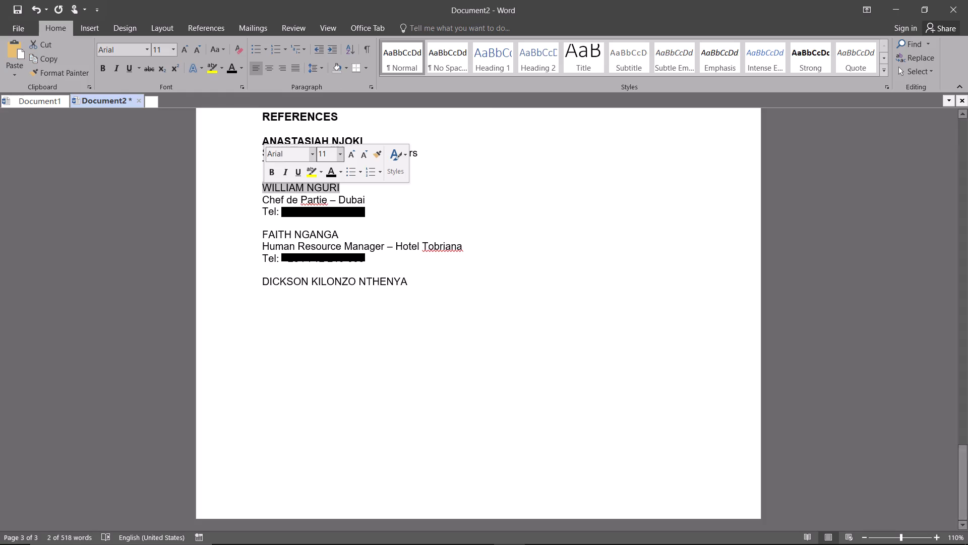
left_click(272, 173)
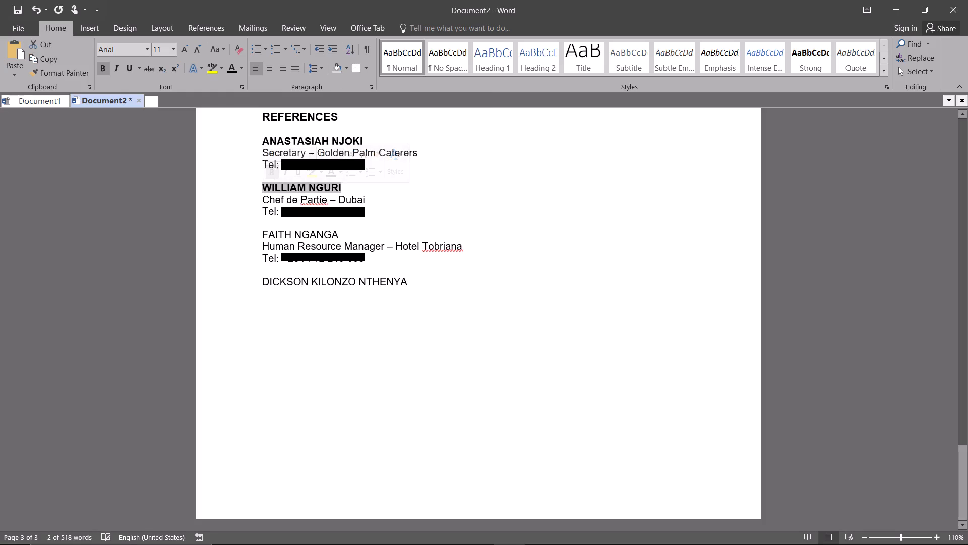
left_click_drag(261, 230, 333, 229)
left_click(339, 210)
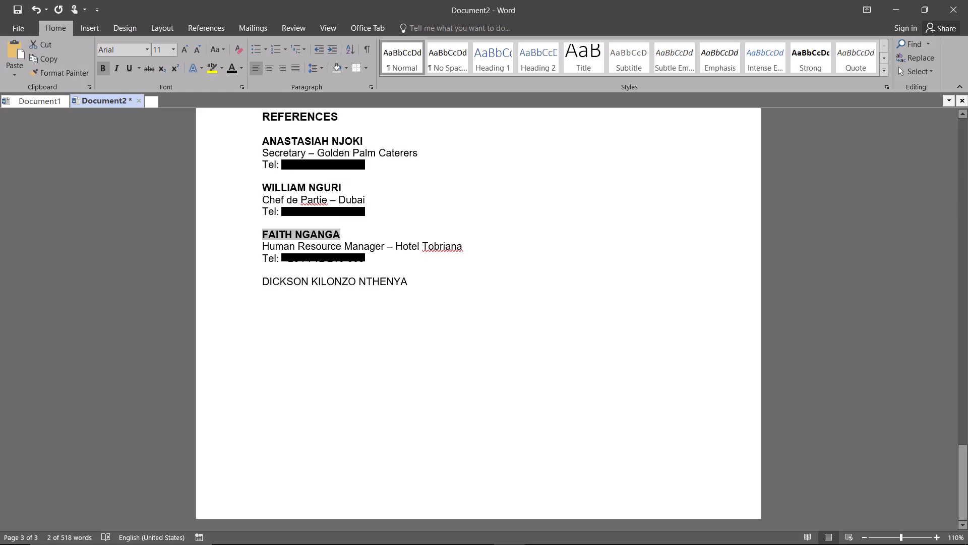
Apply size 11 to the first referee's job and phone lines, and check the font size of the next two referees' details.
left_click_drag(266, 154, 365, 171)
left_click(440, 131)
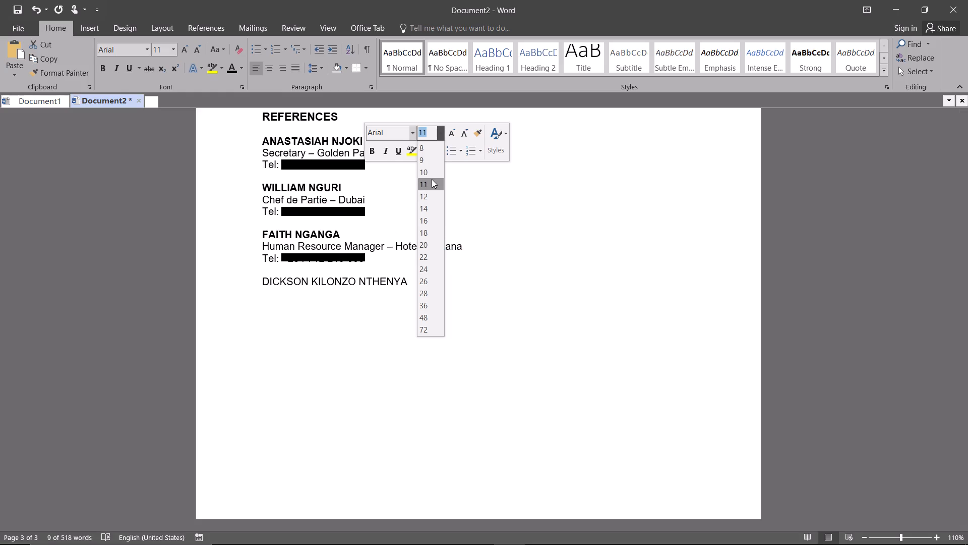
left_click(432, 179)
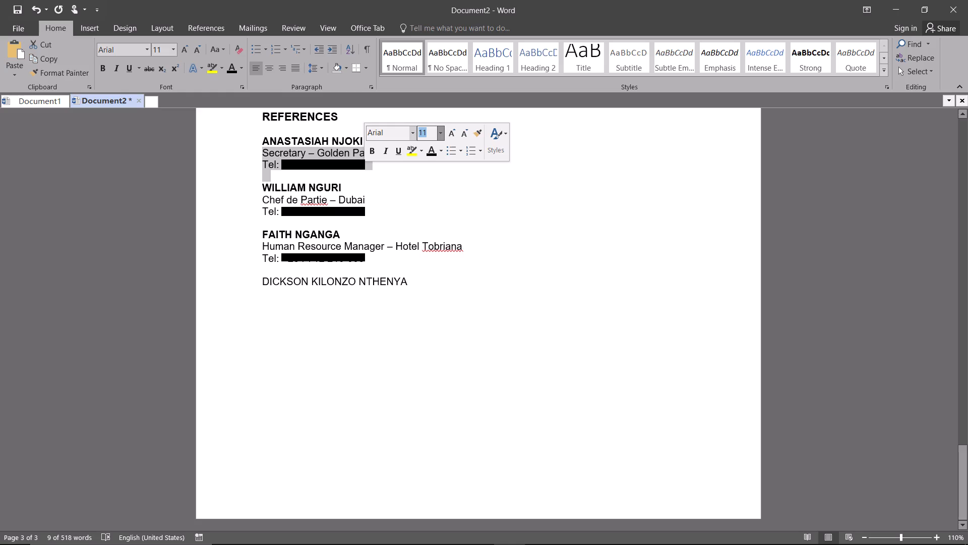
left_click_drag(258, 203, 370, 219)
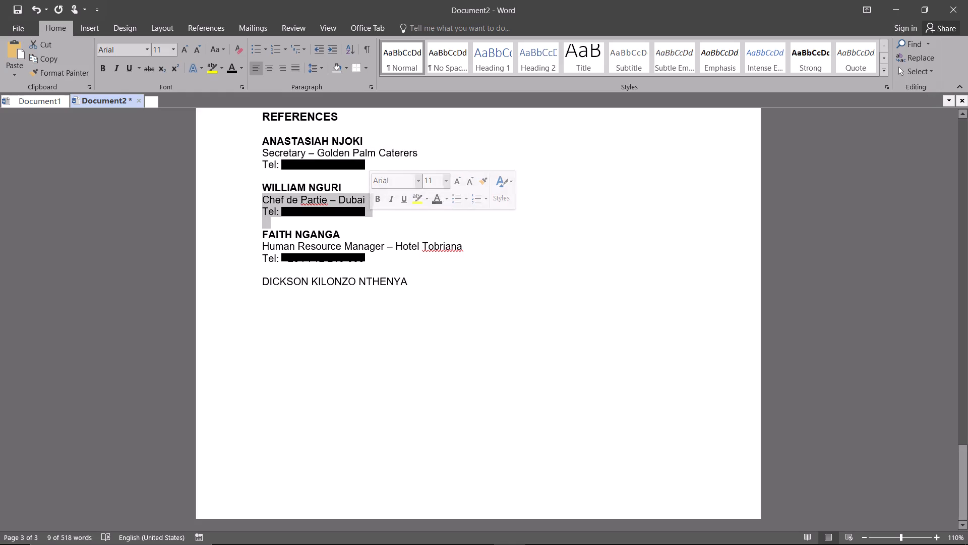
left_click(320, 313)
left_click_drag(259, 256, 261, 256)
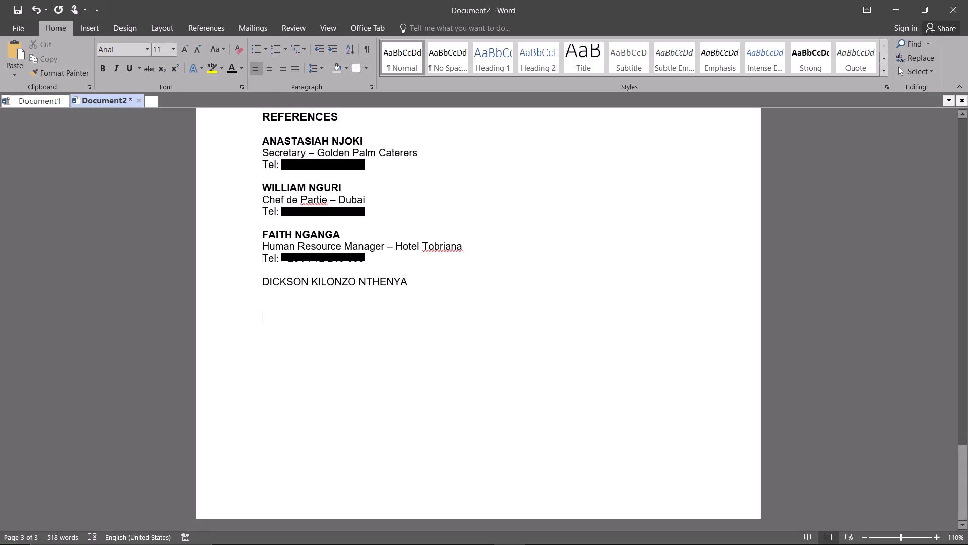
left_click_drag(261, 256, 455, 236)
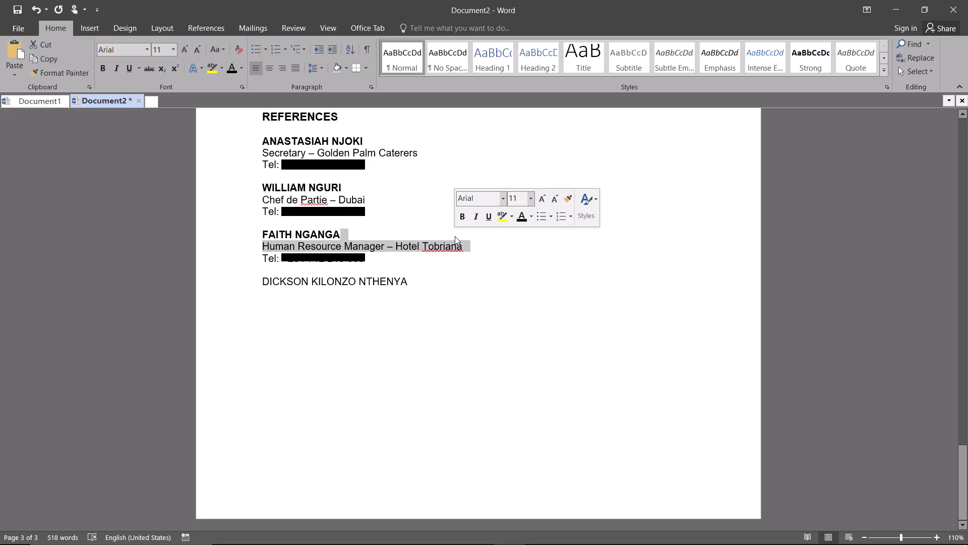
left_click(458, 344)
Make the fourth referee's name bold at font size 11.
left_click_drag(263, 284, 439, 281)
left_click(442, 259)
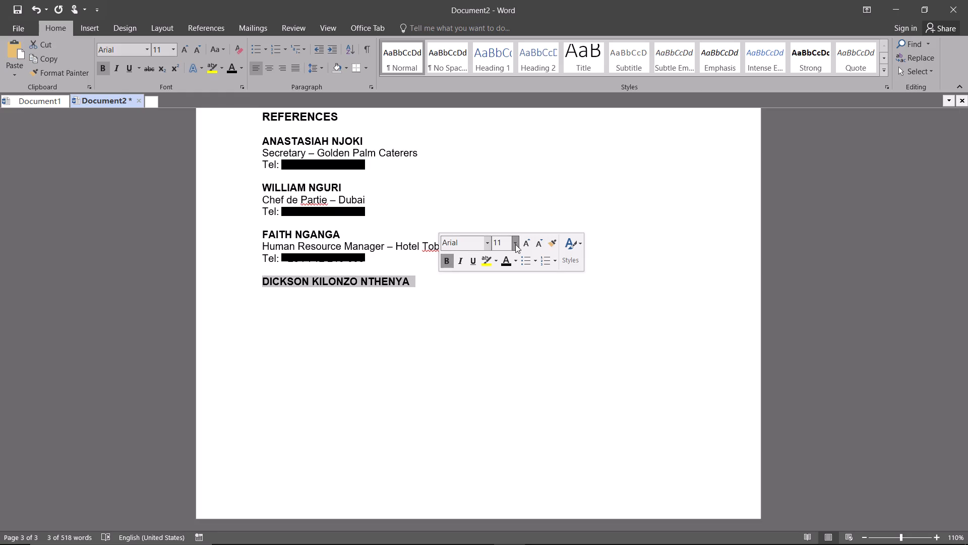
left_click(515, 244)
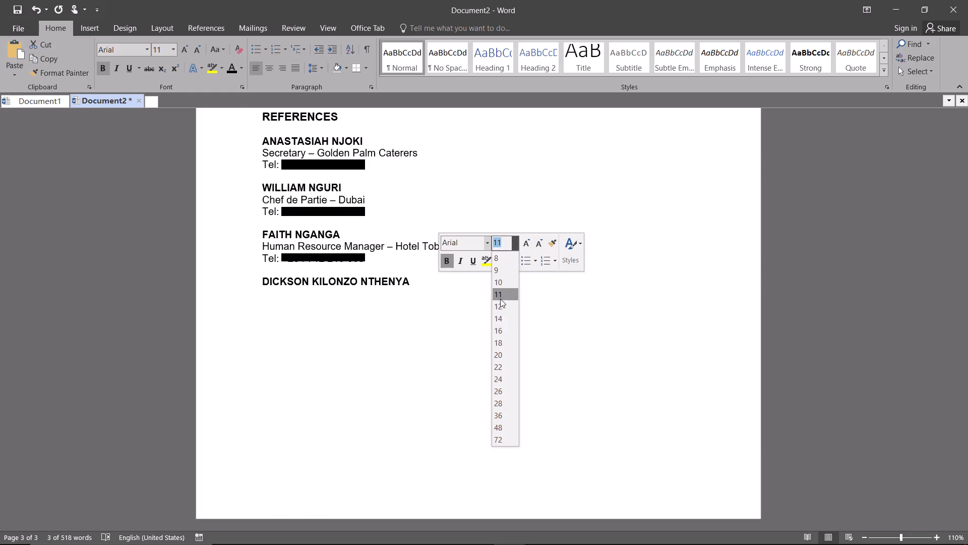
left_click(500, 299)
left_click(426, 284)
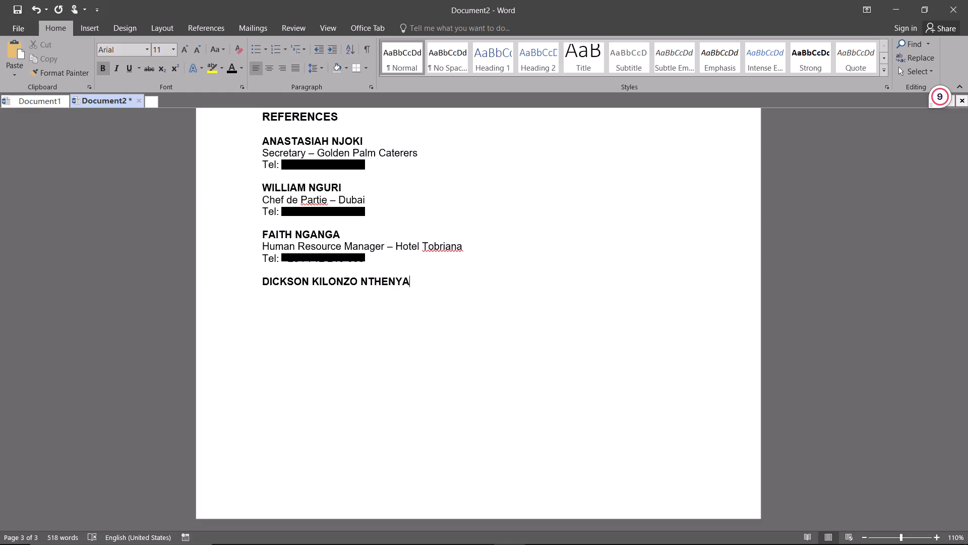
Make the COMPUTER PACKAGES & DIGITAL SKILLS heading bold and size 12.
scroll(423, 271, "up", 1)
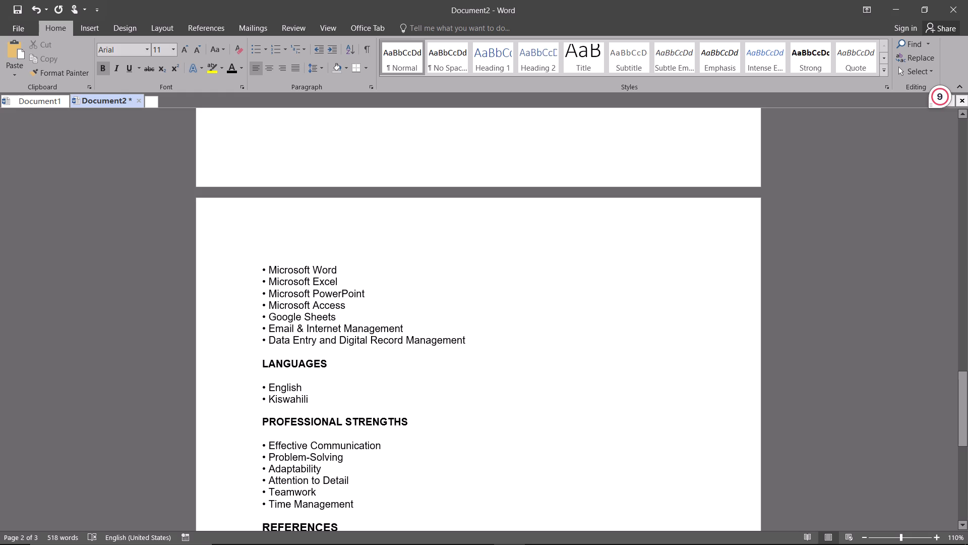
left_click_drag(260, 274, 470, 357)
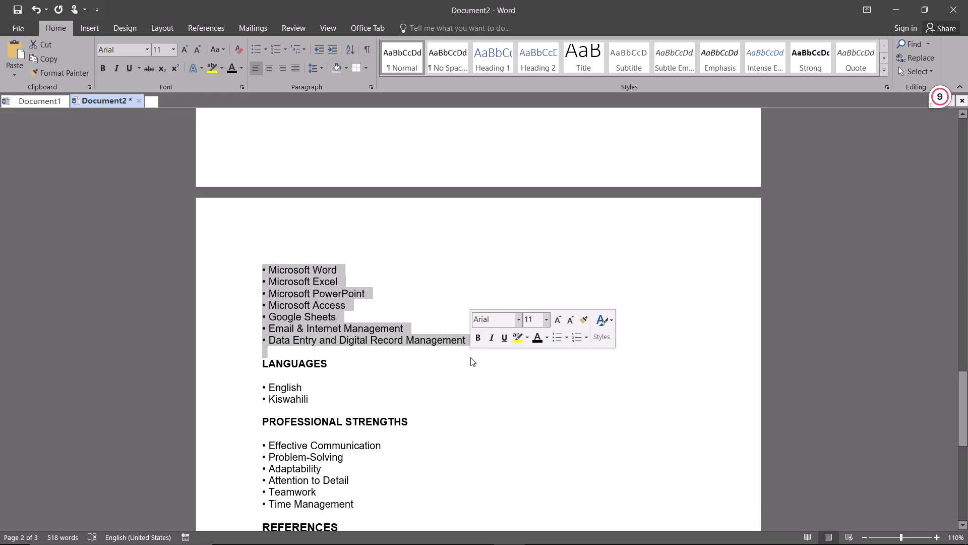
left_click(390, 232)
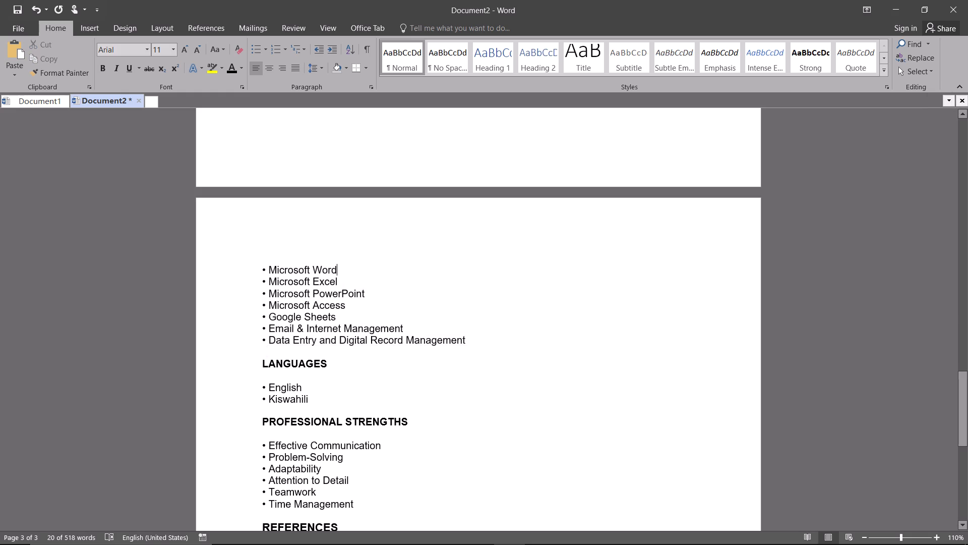
scroll(365, 226, "up", 1)
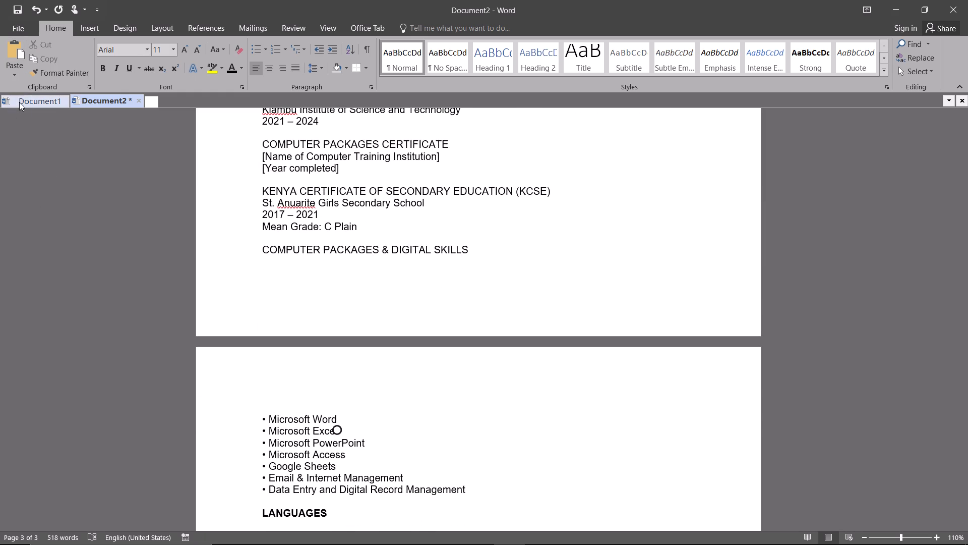
left_click_drag(258, 243, 457, 269)
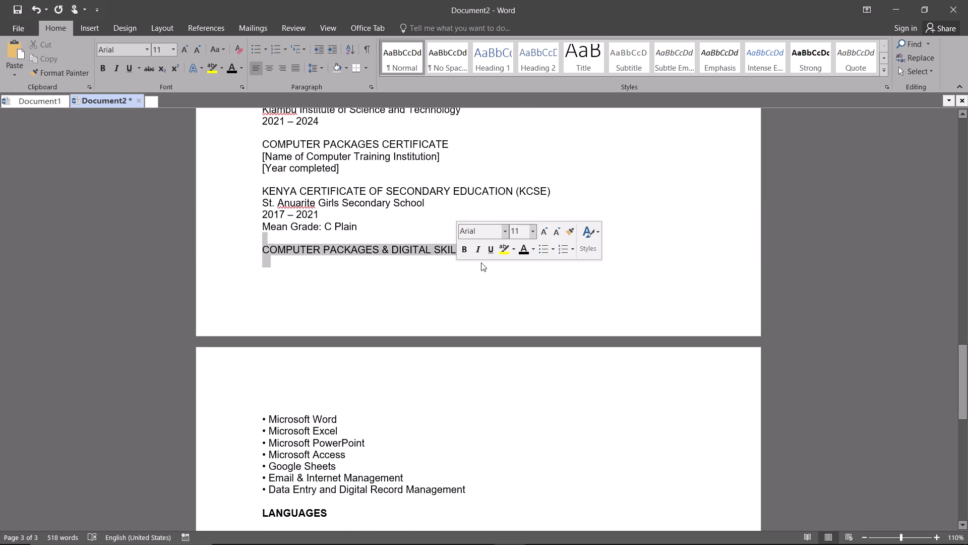
left_click(532, 231)
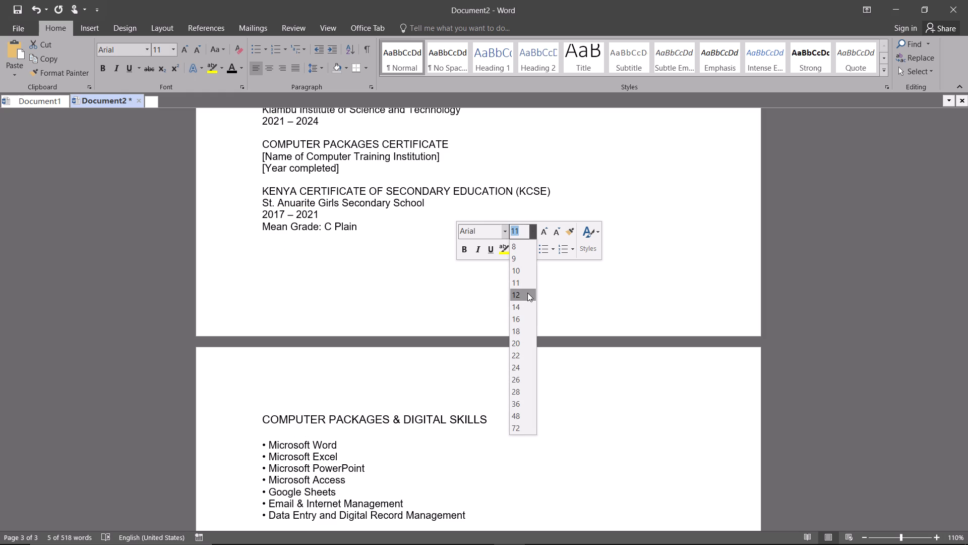
left_click(527, 293)
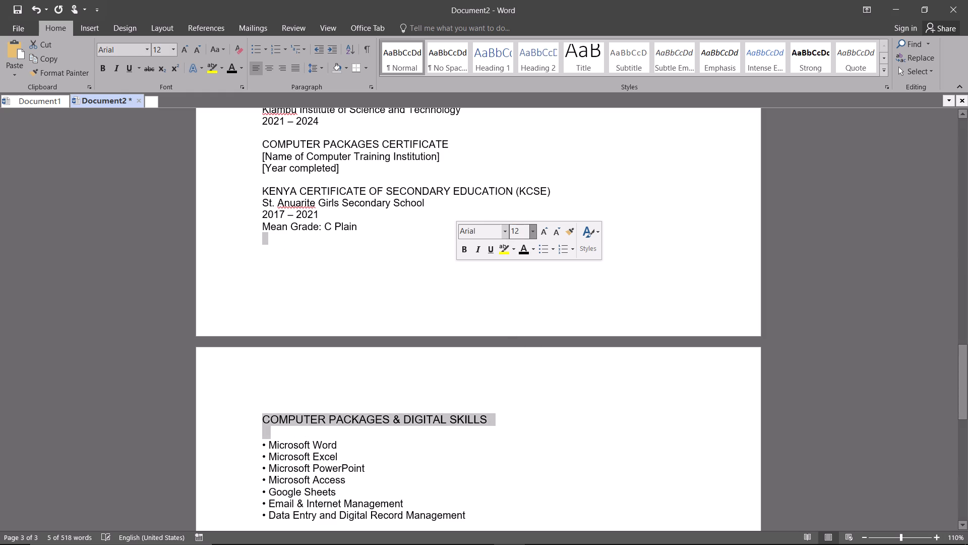
left_click(467, 250)
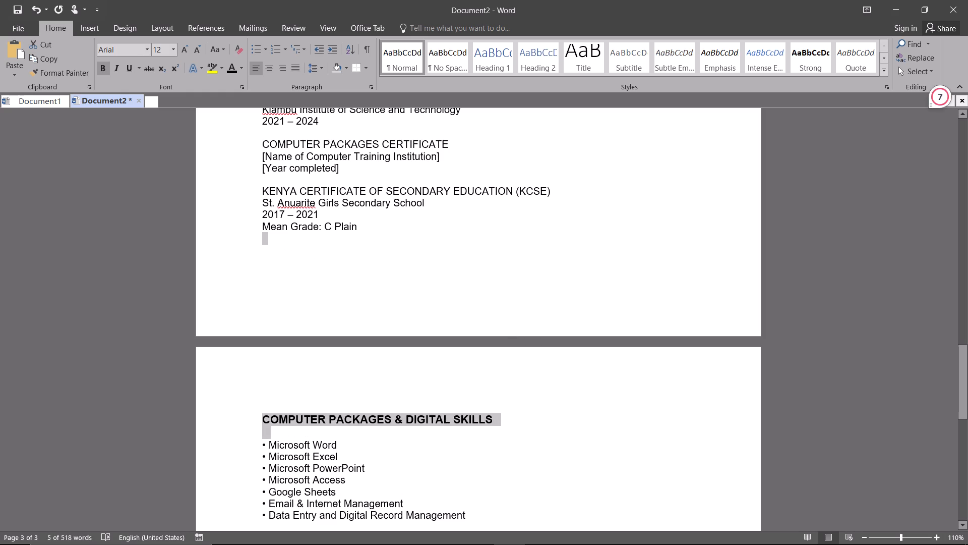
Make the KENYA CERTIFICATE OF SECONDARY EDUCATION (KCSE) title bold and size 12, and check the font size of the lines beneath it.
left_click_drag(260, 190, 390, 190)
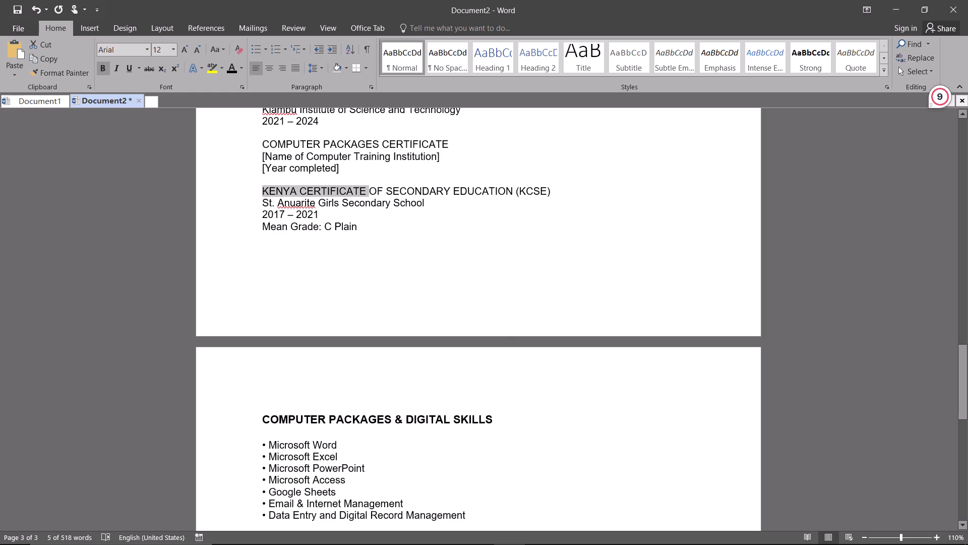
left_click_drag(390, 190, 540, 193)
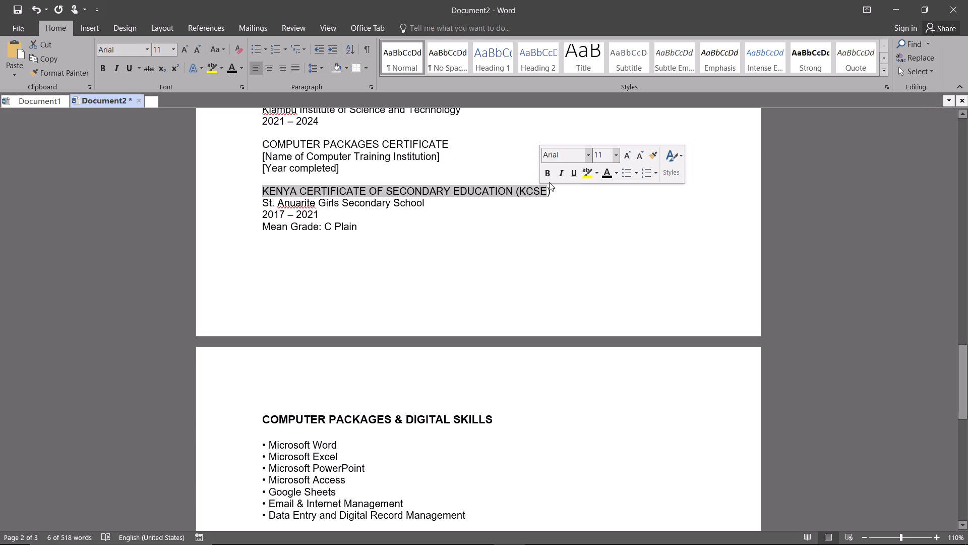
left_click(548, 179)
left_click(615, 152)
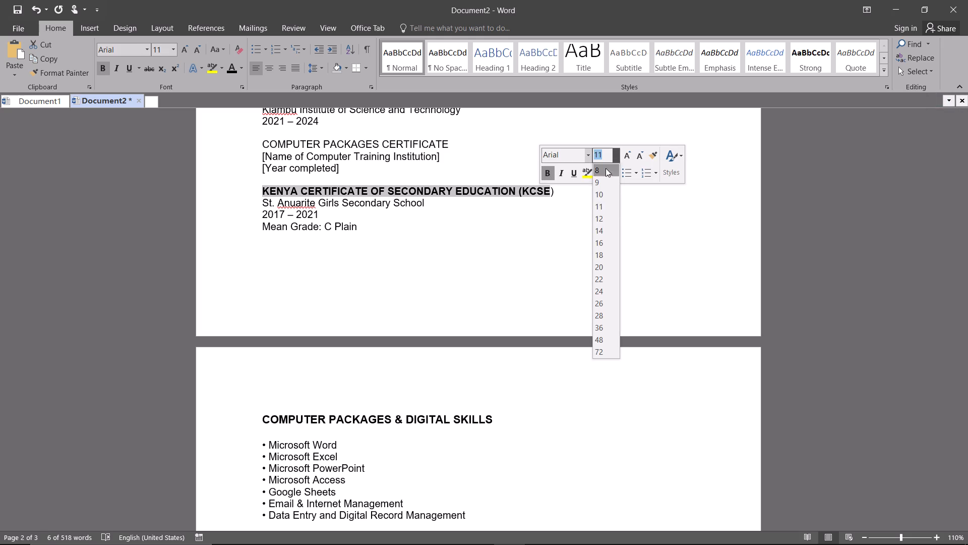
left_click(606, 215)
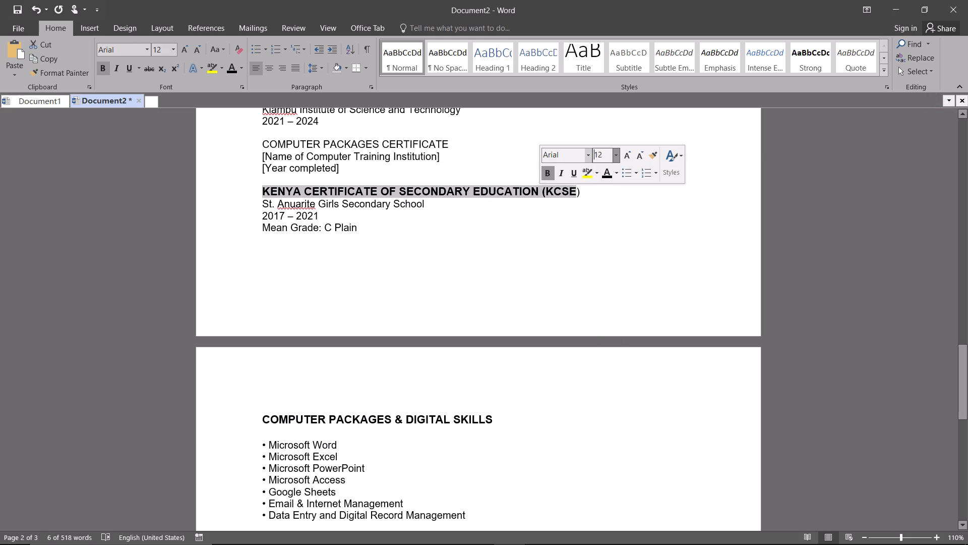
left_click_drag(262, 204, 314, 244)
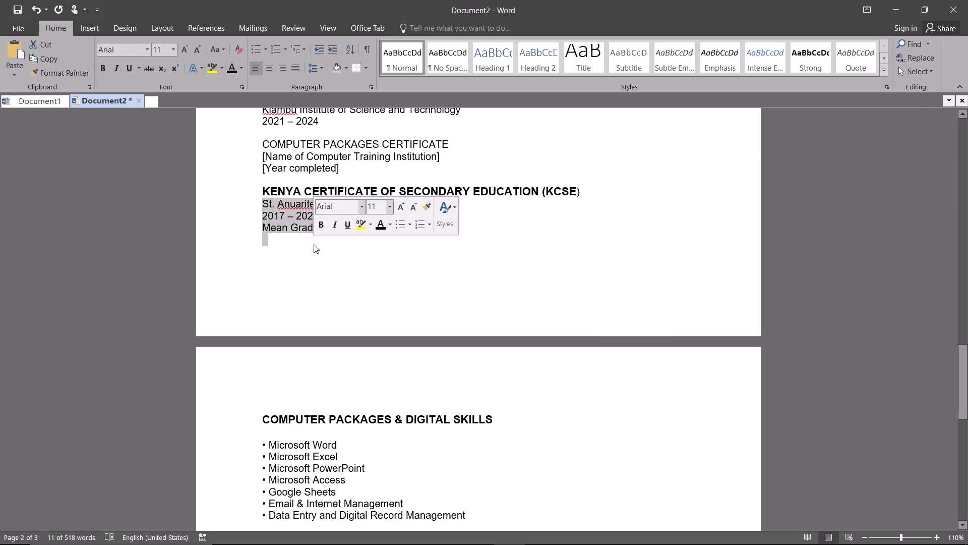
left_click(321, 304)
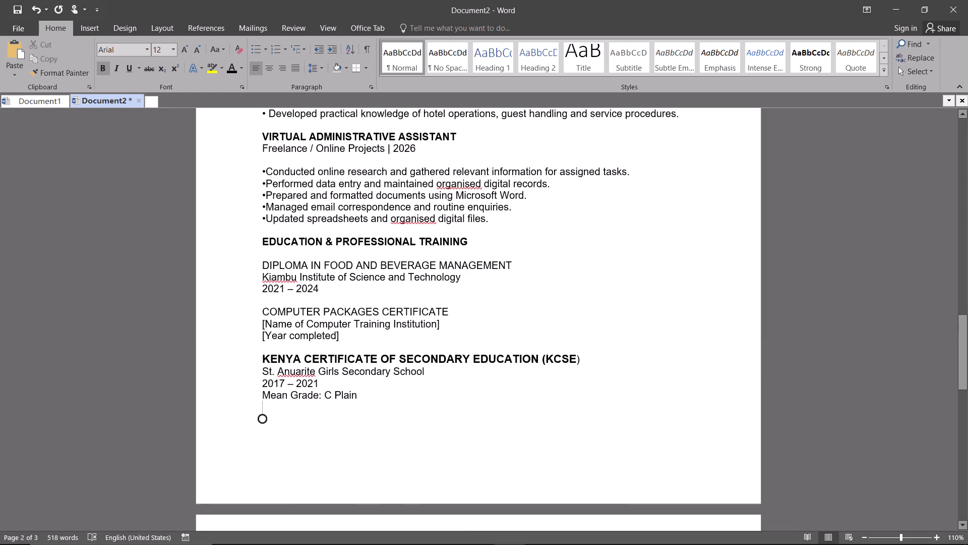
Make the DIPLOMA IN FOOD AND BEVERAGE MANAGEMENT title bold and size 12.
left_click_drag(263, 274, 386, 320)
left_click(384, 336)
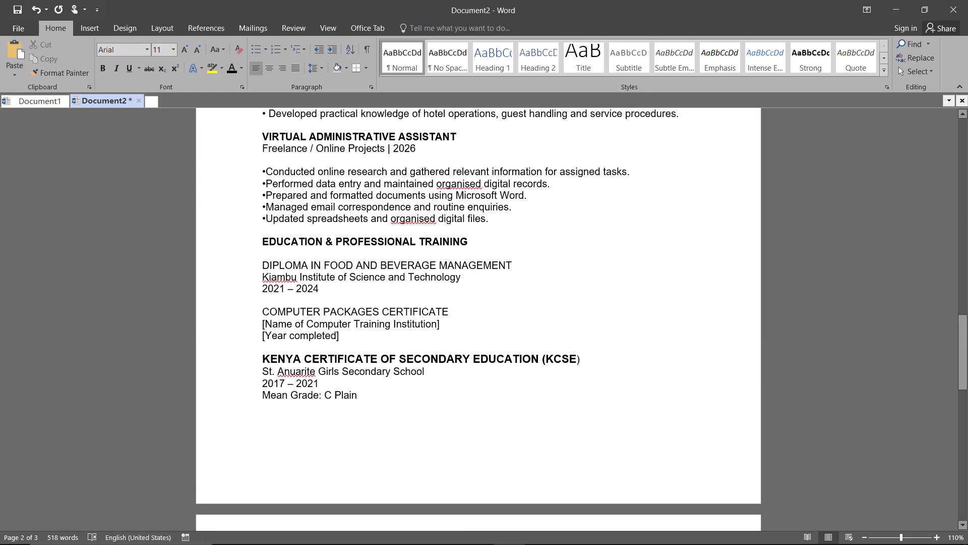
left_click_drag(265, 309, 425, 300)
left_click_drag(262, 264, 463, 261)
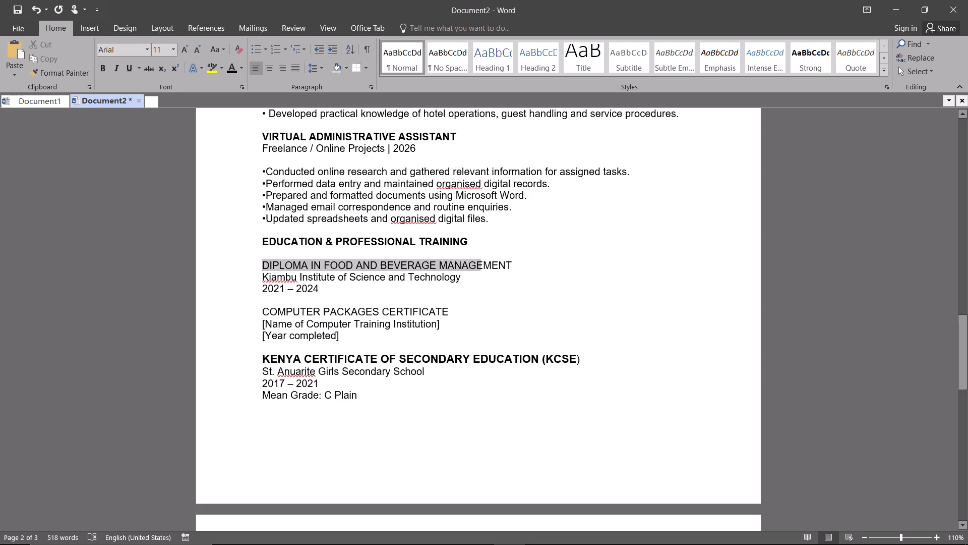
left_click_drag(463, 261, 500, 261)
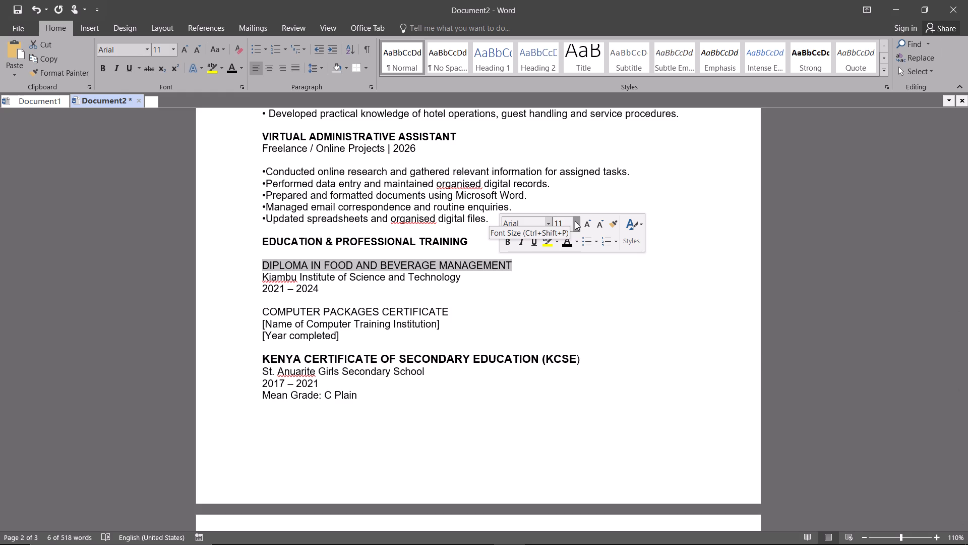
left_click(575, 221)
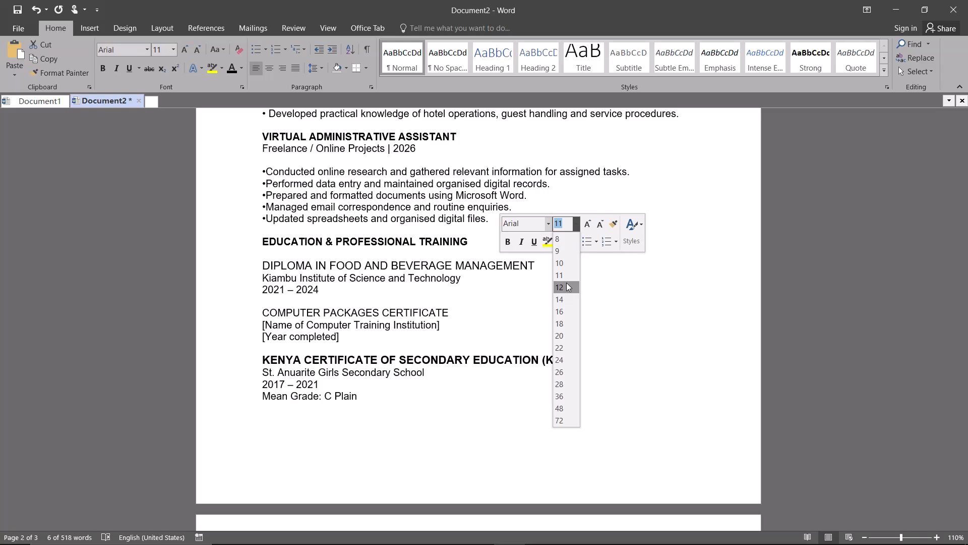
left_click(566, 287)
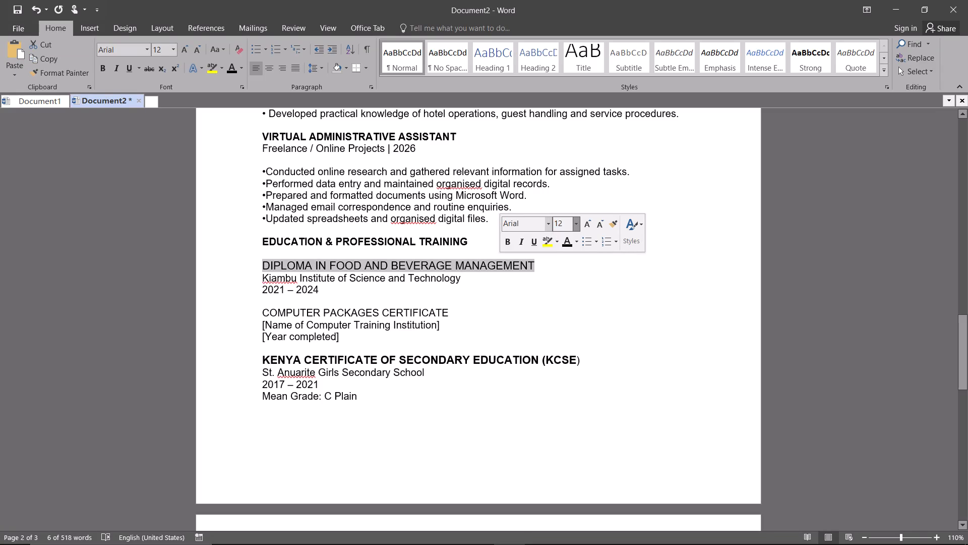
left_click(506, 241)
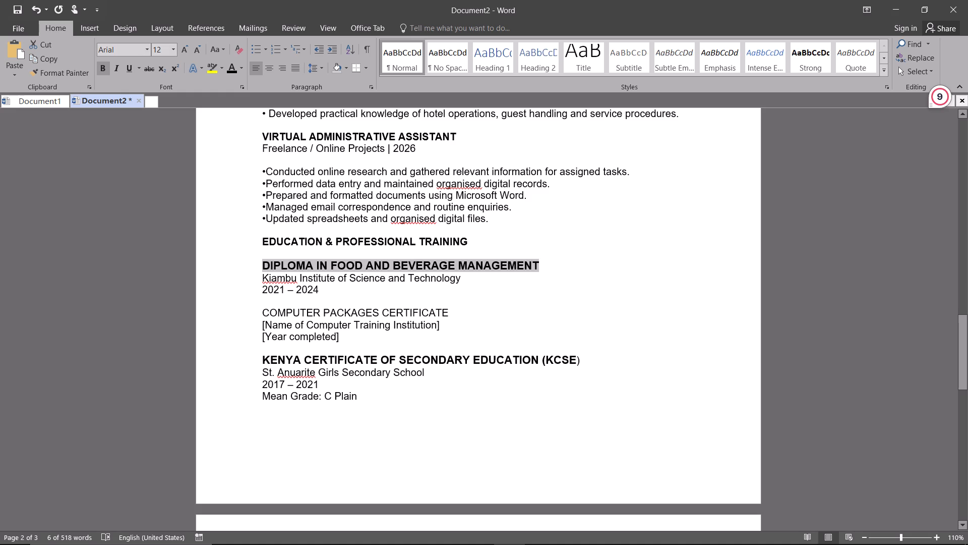
Make the COMPUTER PACKAGES CERTIFICATE title bold and size 12.
left_click_drag(279, 282, 293, 322)
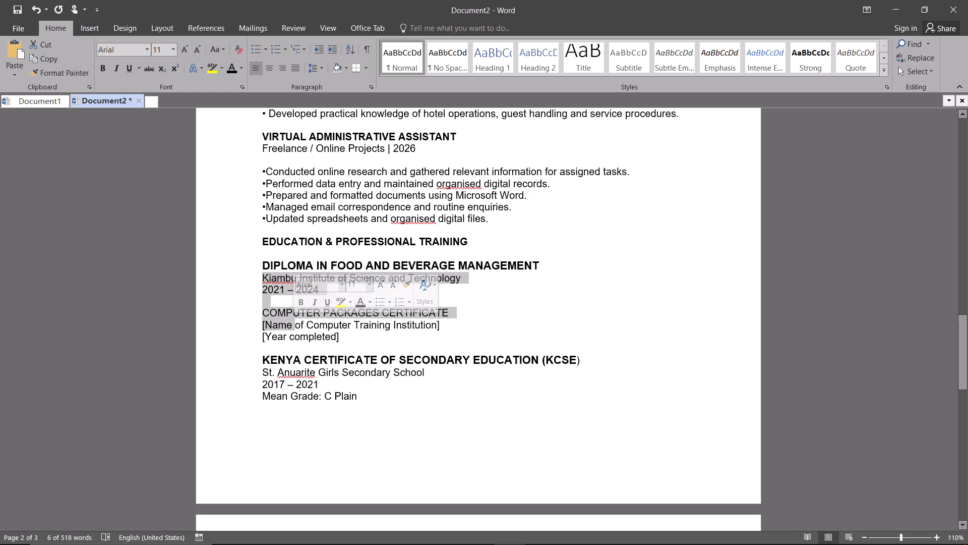
left_click(332, 343)
left_click_drag(261, 317, 472, 317)
left_click(476, 298)
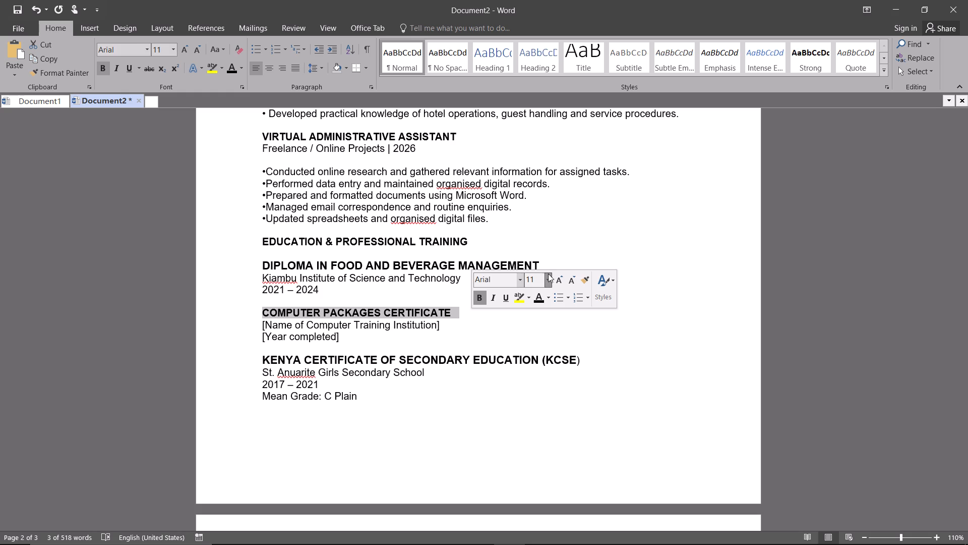
left_click(548, 274)
left_click(541, 343)
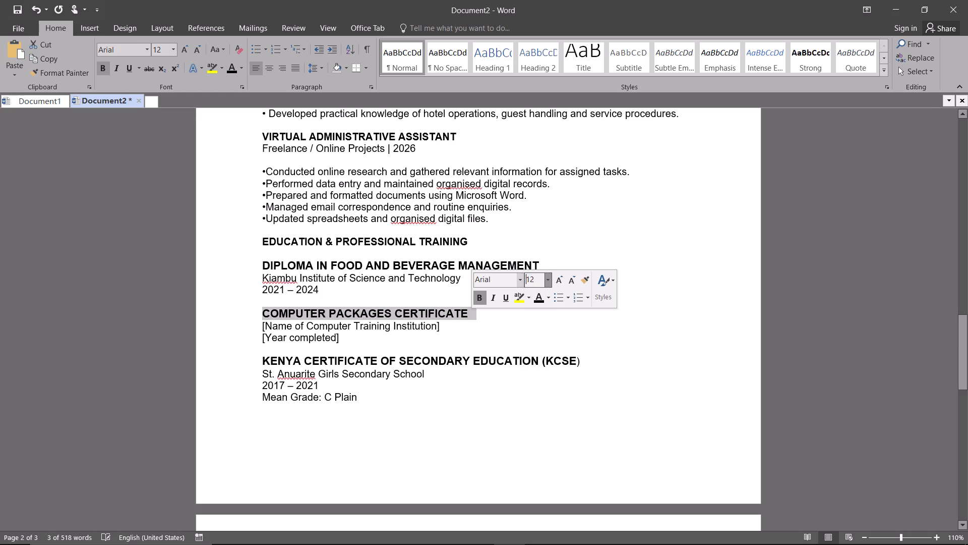
left_click(370, 326)
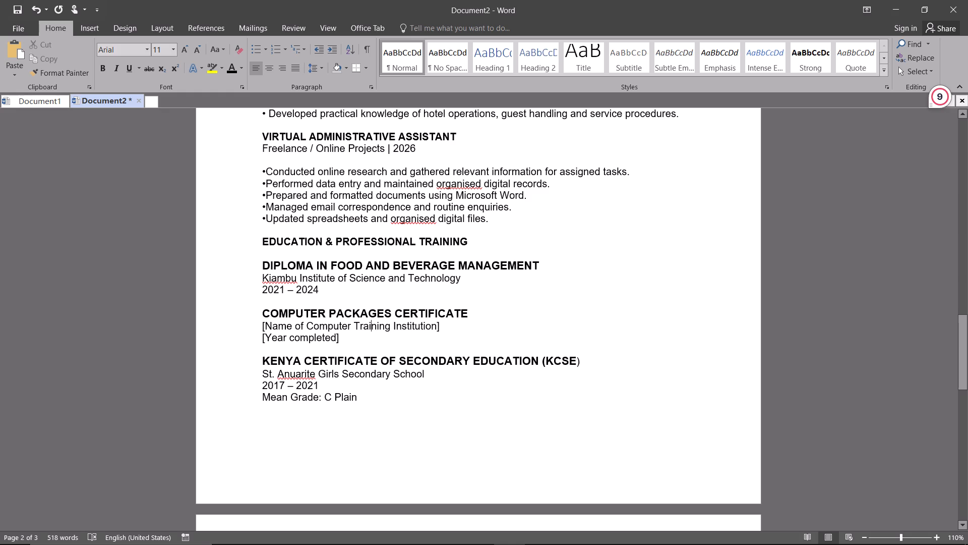
Place the text cursor after the fourth referee's name at the end of the REFERENCES section.
scroll(305, 292, "up", 1)
scroll(305, 292, "down", 1)
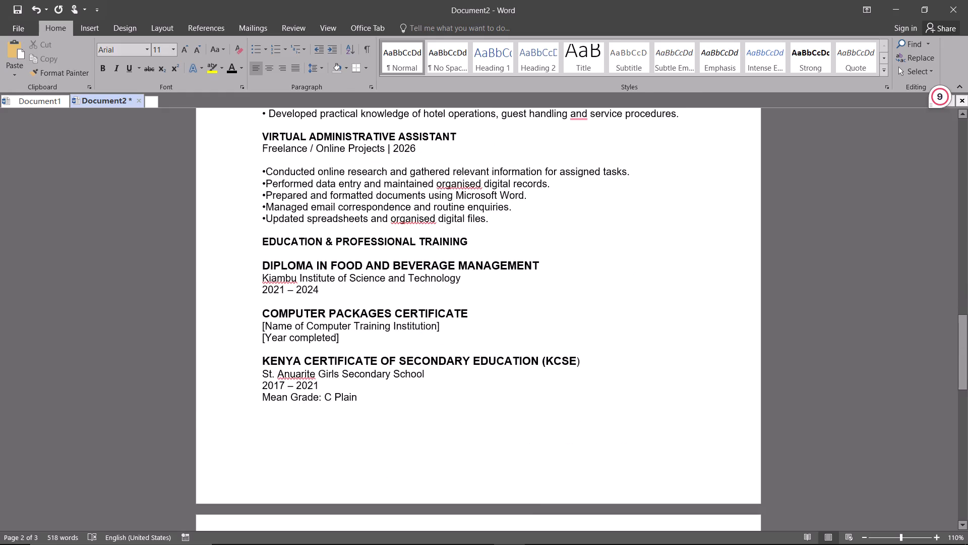
scroll(305, 292, "down", 2)
left_click(412, 305)
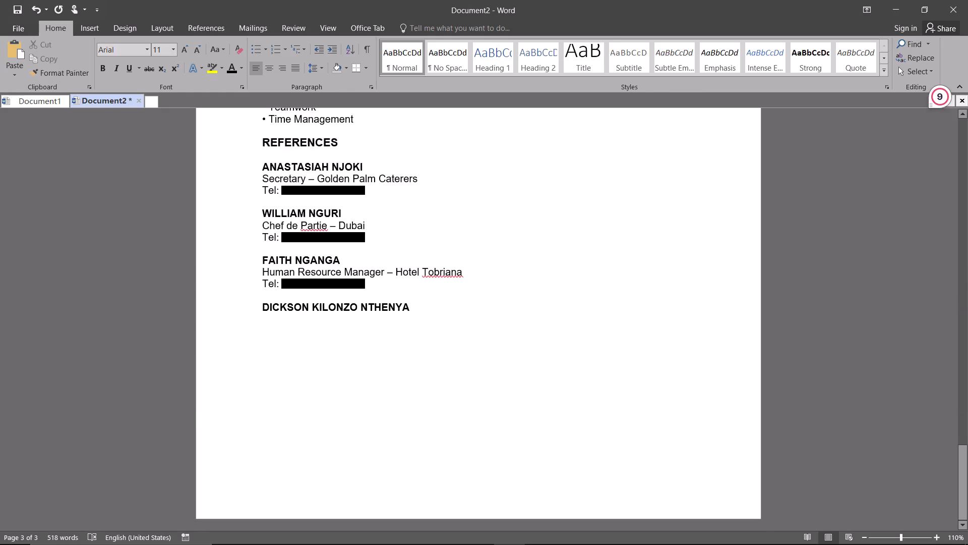
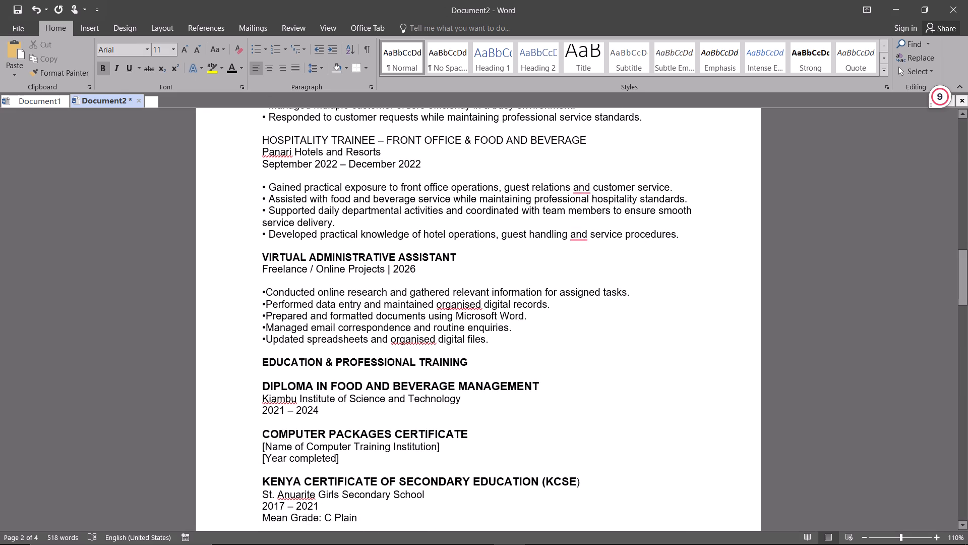
Set the EDUCATION & PROFESSIONAL TRAINING heading to size 12.
left_click_drag(262, 364, 492, 362)
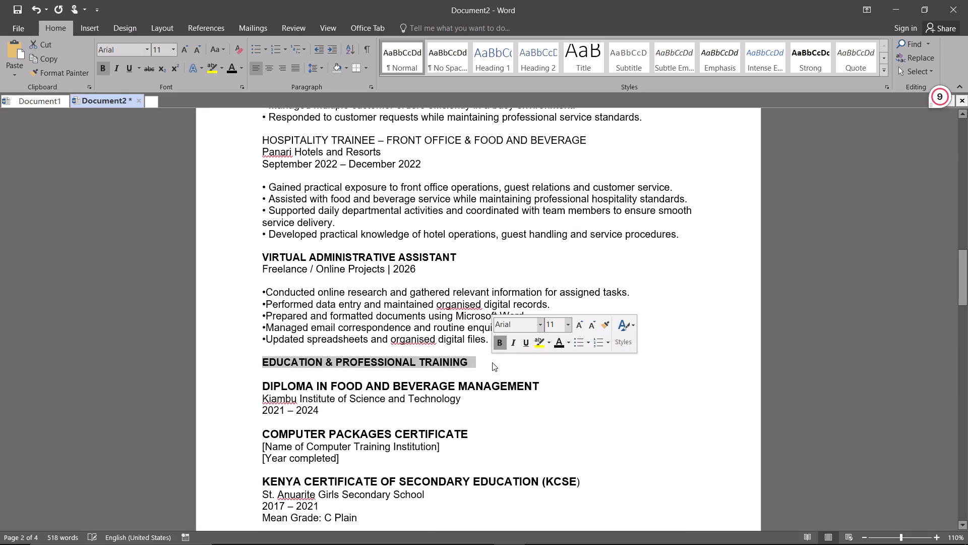
left_click(569, 323)
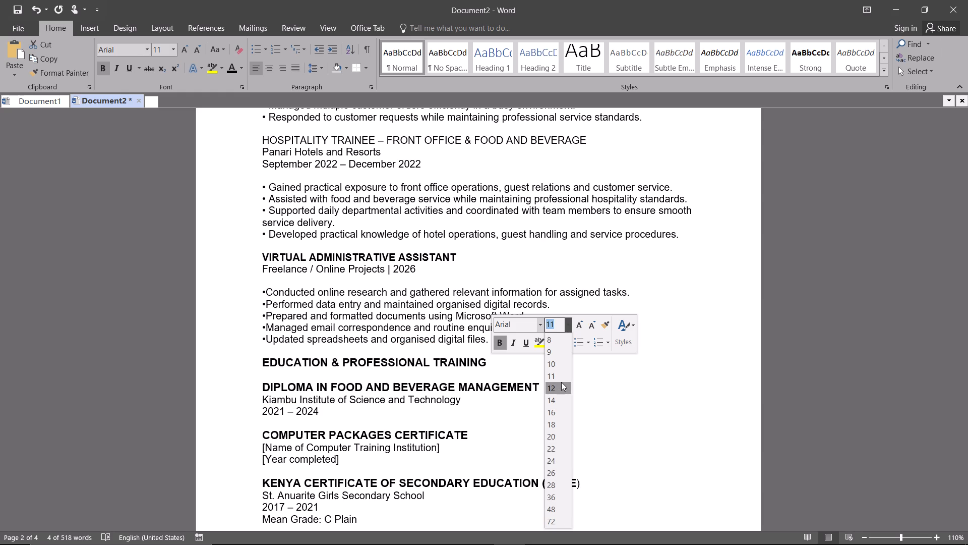
left_click(561, 382)
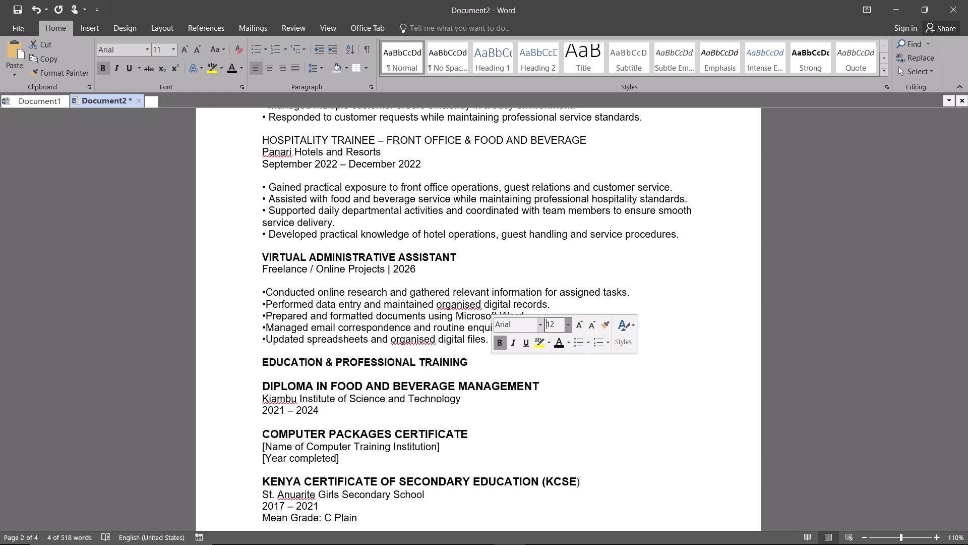
left_click(546, 418)
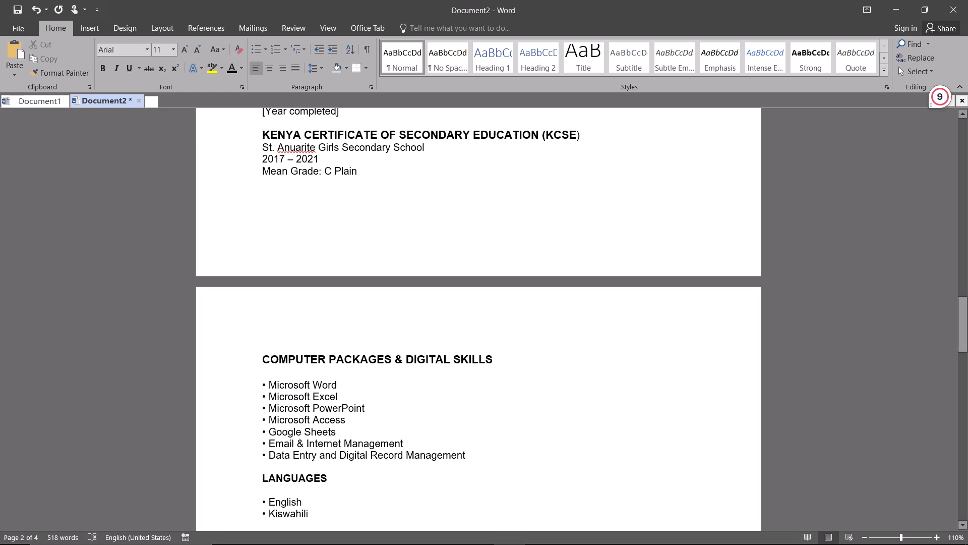
Make the PROFESSIONAL EXPERIENCE heading bold and size 12.
scroll(495, 192, "up", 3)
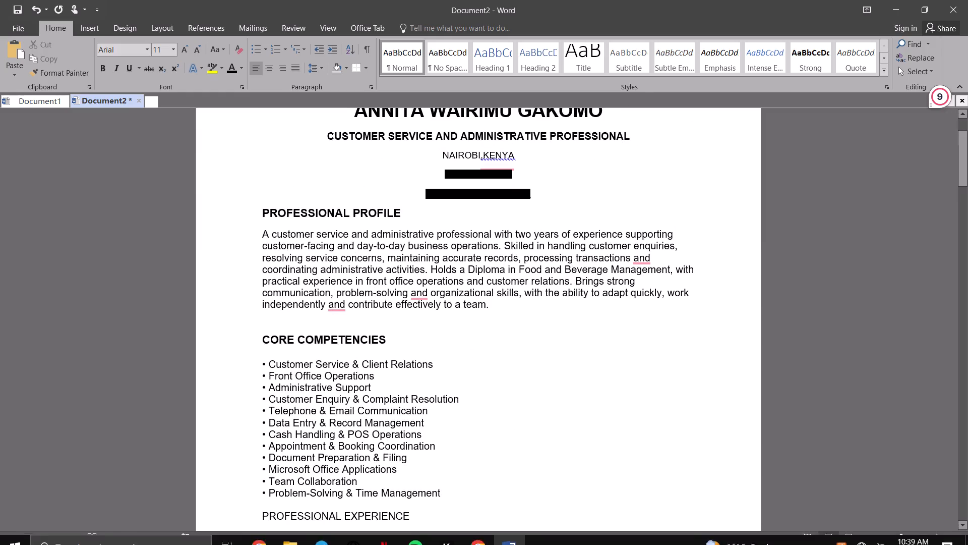
left_click(279, 345)
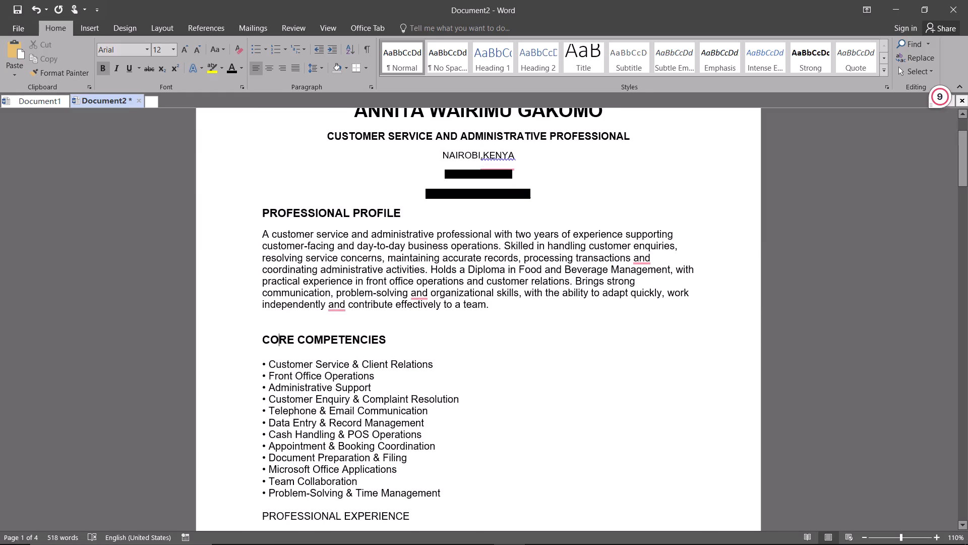
left_click_drag(263, 515, 423, 516)
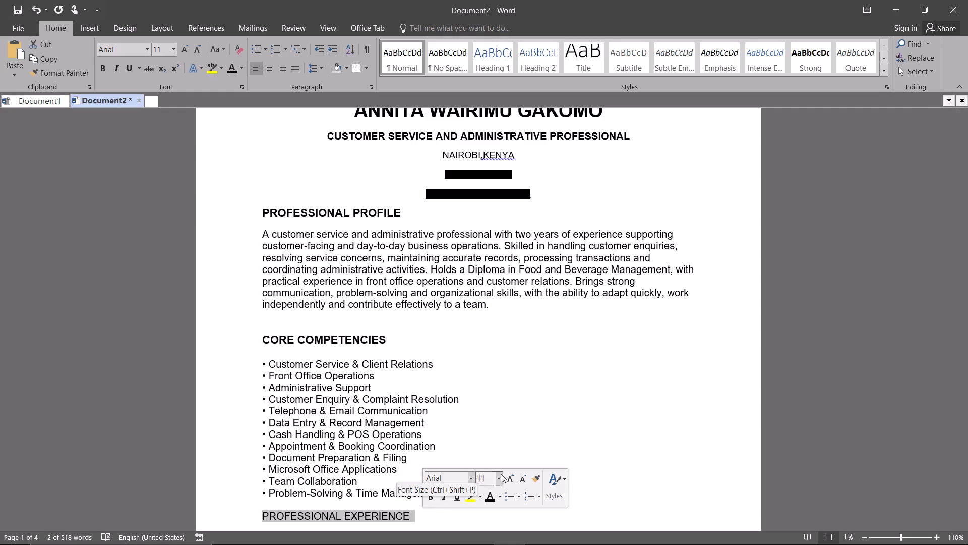
left_click(501, 474)
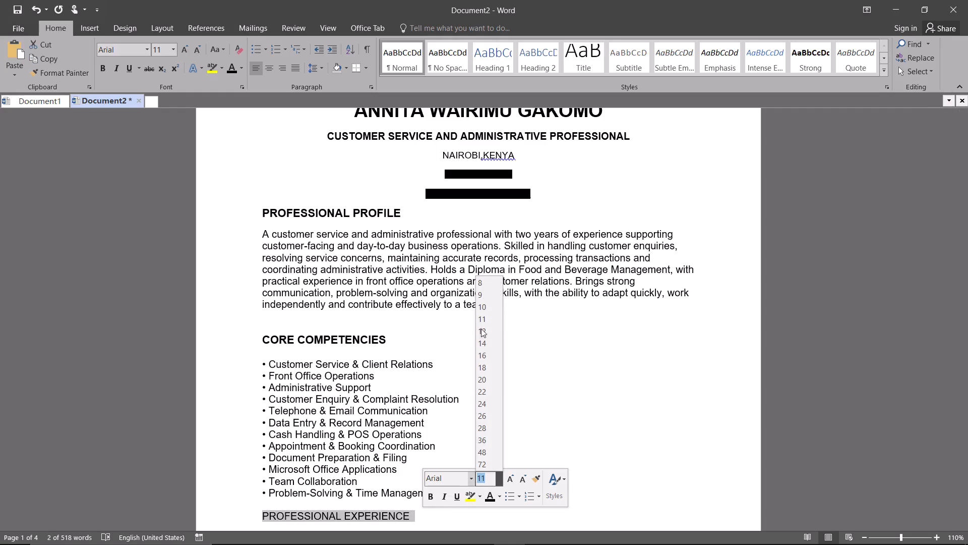
left_click(491, 334)
left_click(436, 496)
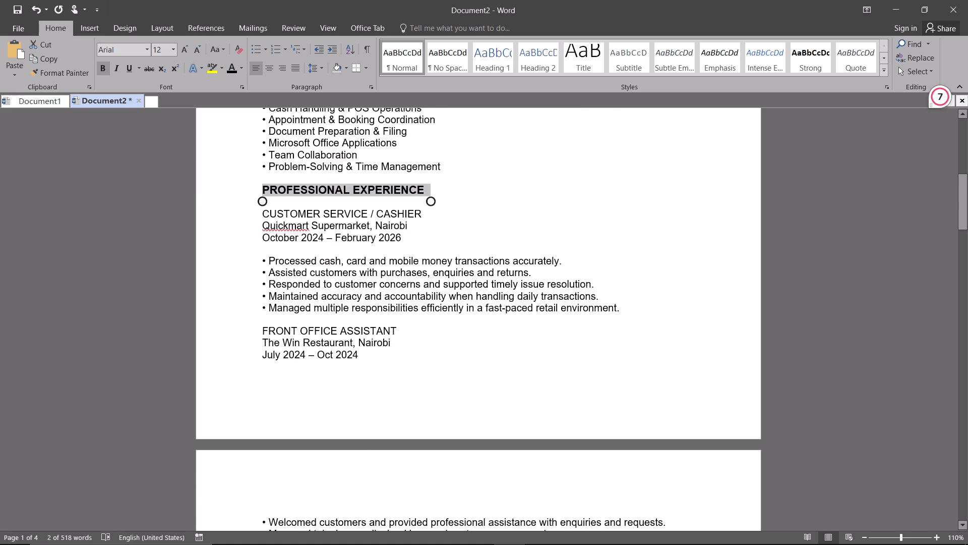
left_click(278, 249)
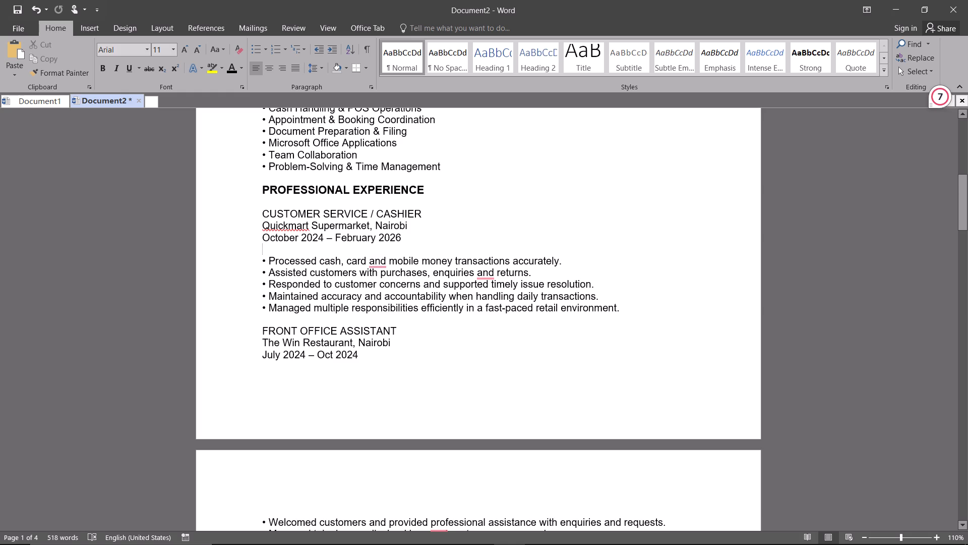
Make the CUSTOMER SERVICE / CASHIER title and the Quickmart Supermarket, Nairobi line beneath it bold.
left_click_drag(263, 211, 389, 213)
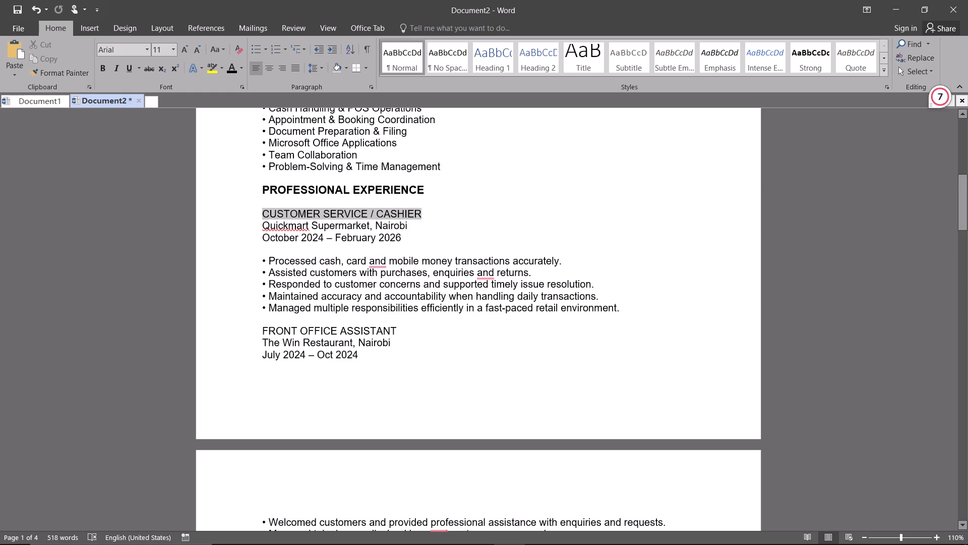
left_click_drag(389, 213, 391, 222)
left_click(391, 222)
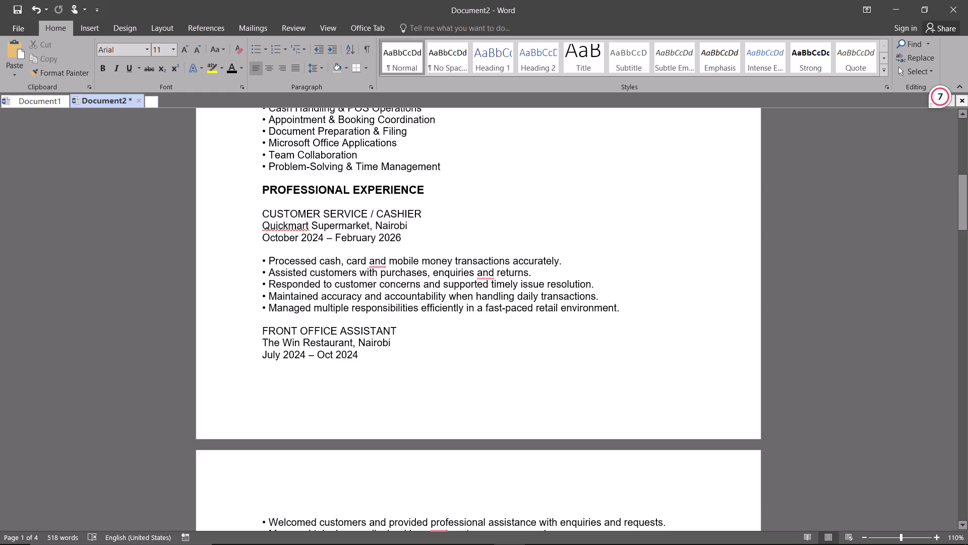
left_click_drag(418, 209, 390, 223)
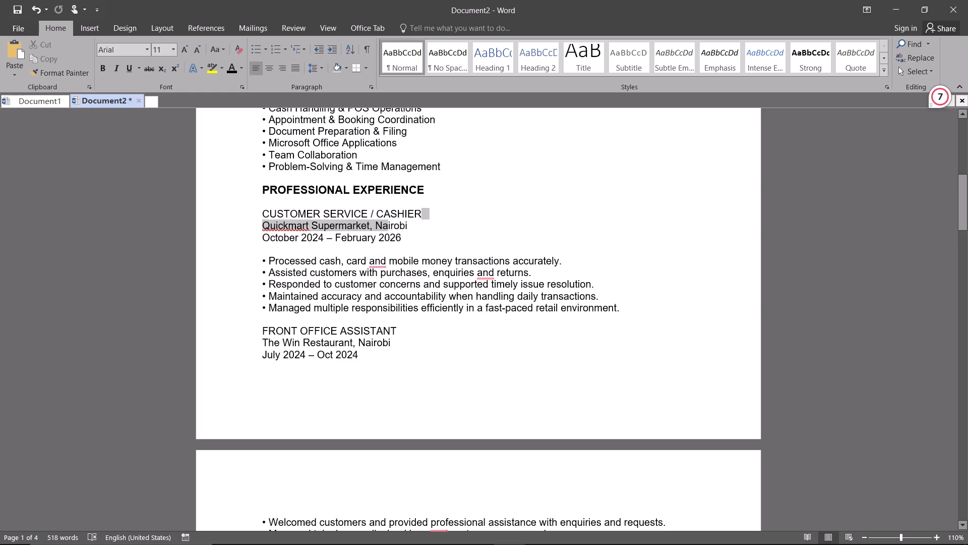
left_click_drag(390, 223, 393, 221)
left_click_drag(421, 224, 382, 213)
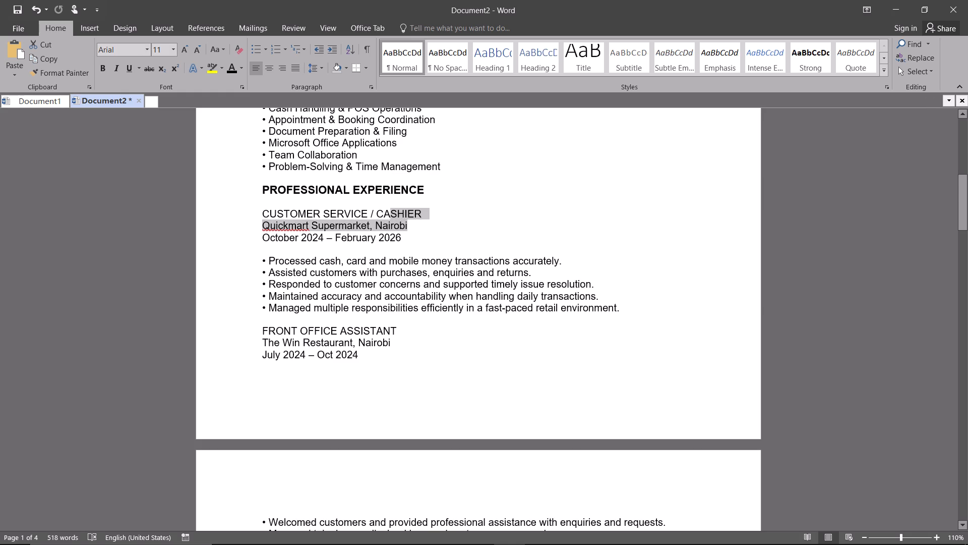
left_click_drag(382, 213, 331, 205)
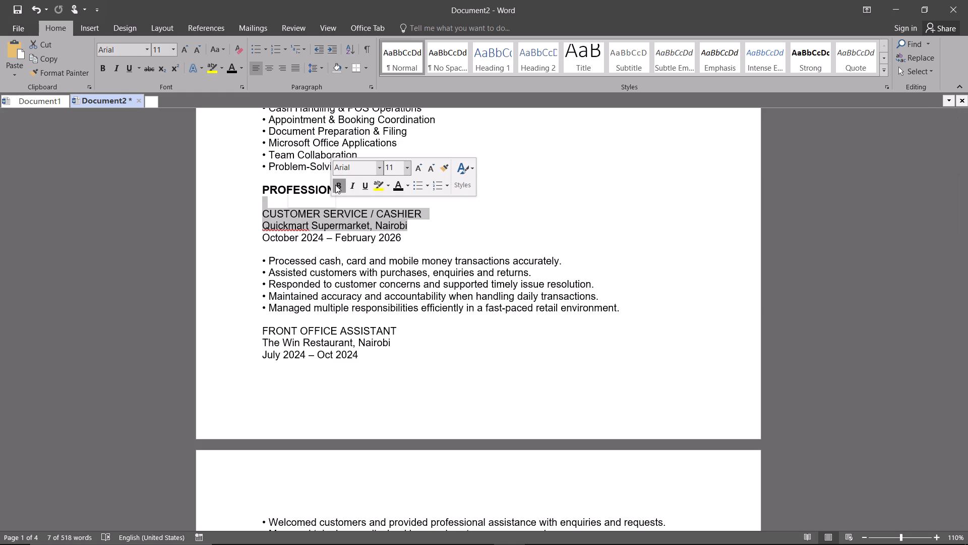
left_click(335, 185)
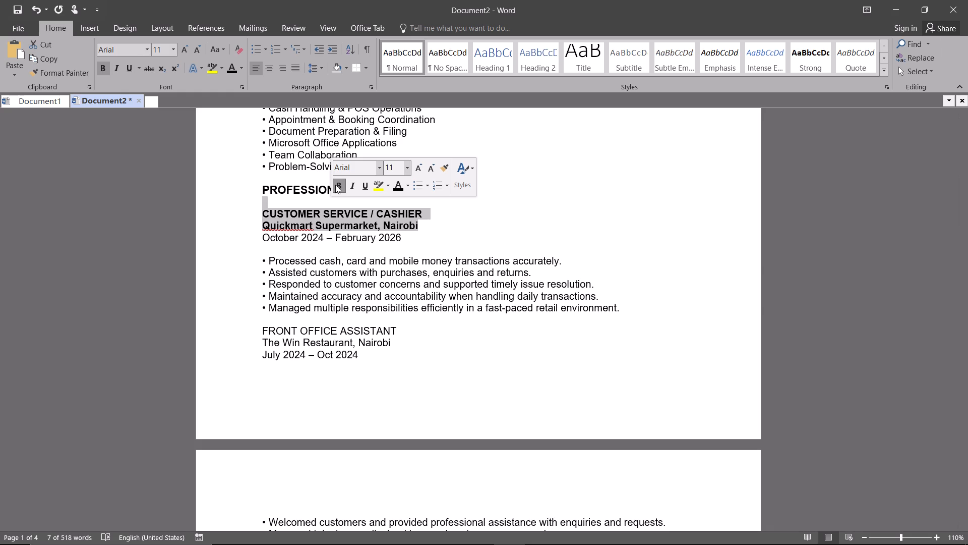
left_click(333, 247)
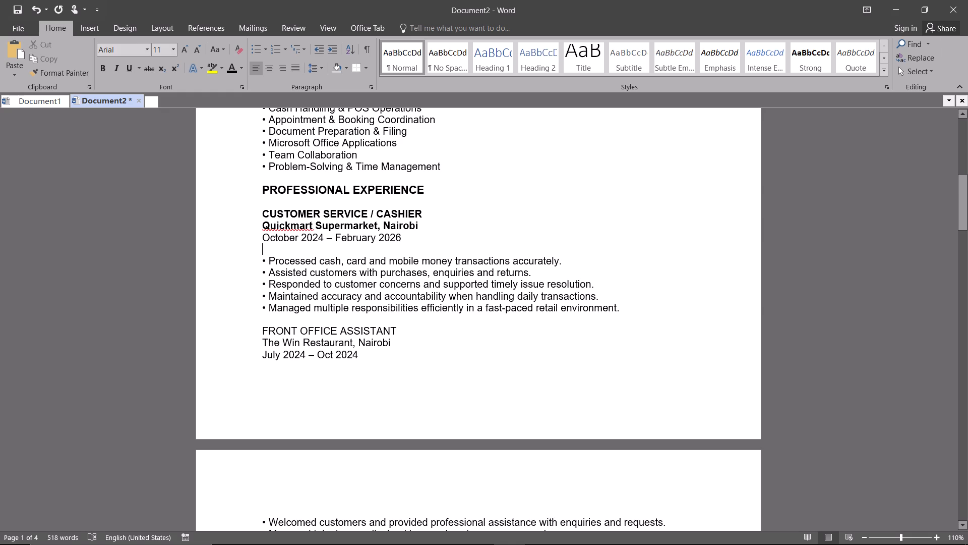
Set the October 2024 – February 2026 line to size 11, and check the formatting of the bullets beneath it.
left_click_drag(265, 238, 394, 231)
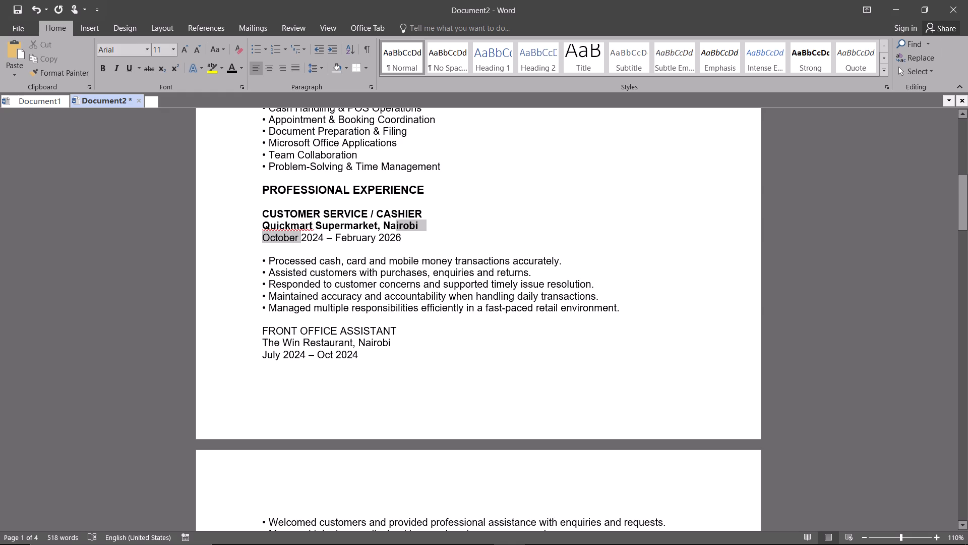
left_click_drag(394, 231, 400, 240)
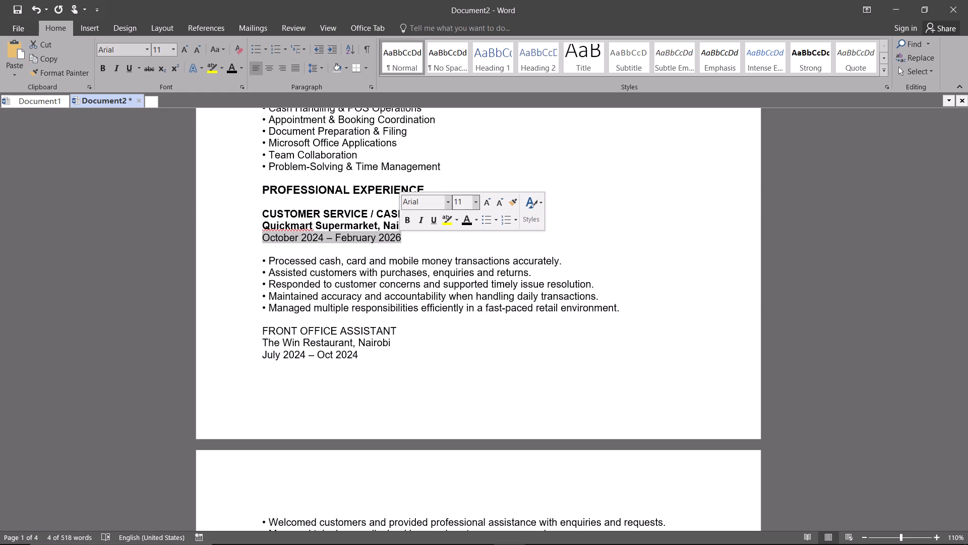
left_click(476, 204)
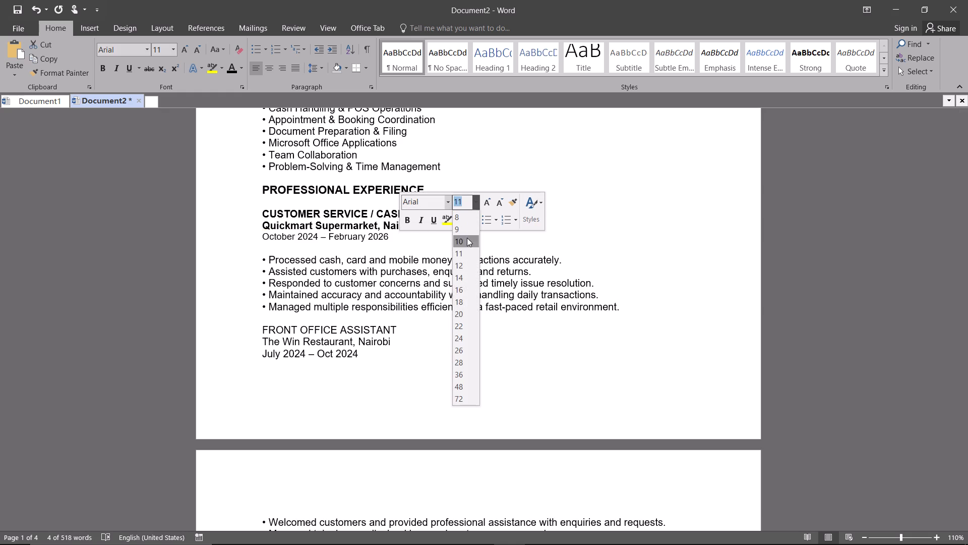
left_click(465, 250)
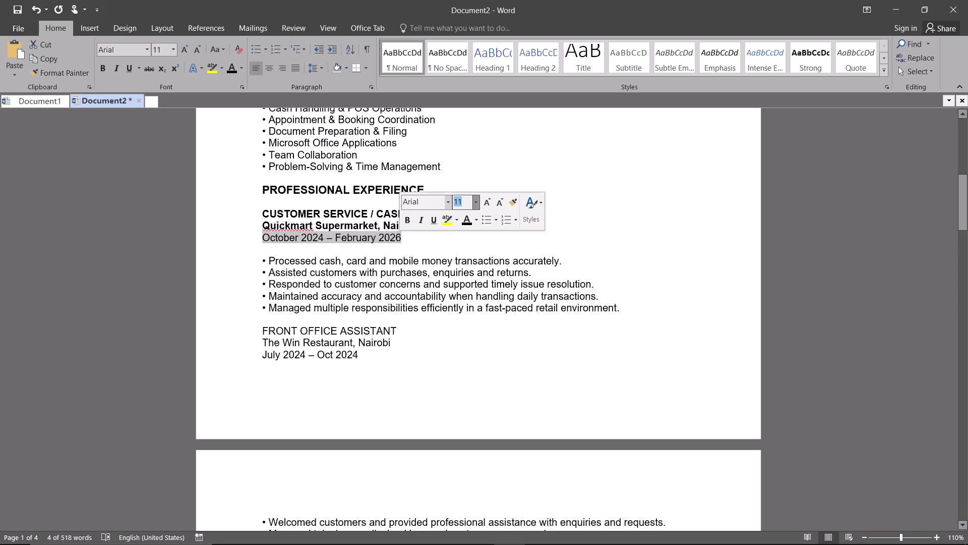
left_click_drag(264, 257, 580, 315)
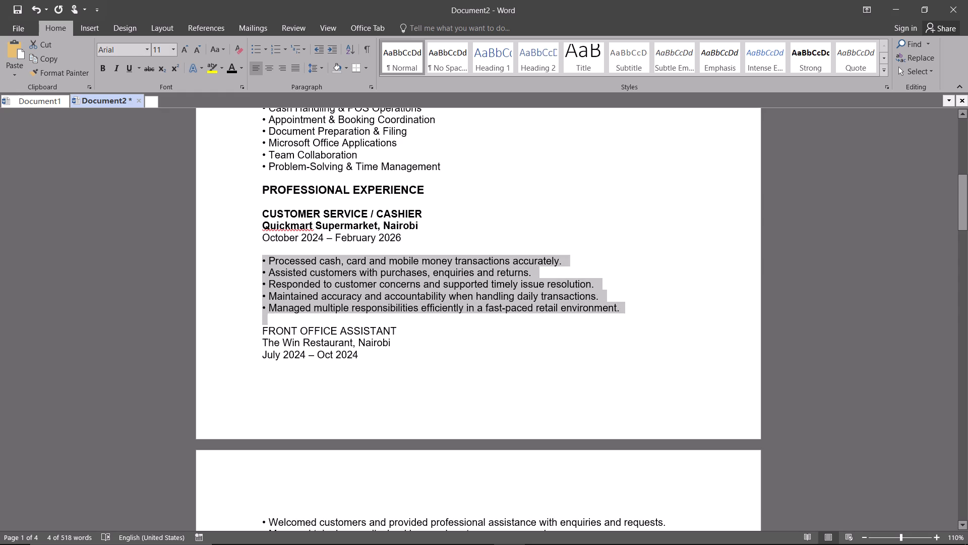
left_click_drag(580, 315, 600, 309)
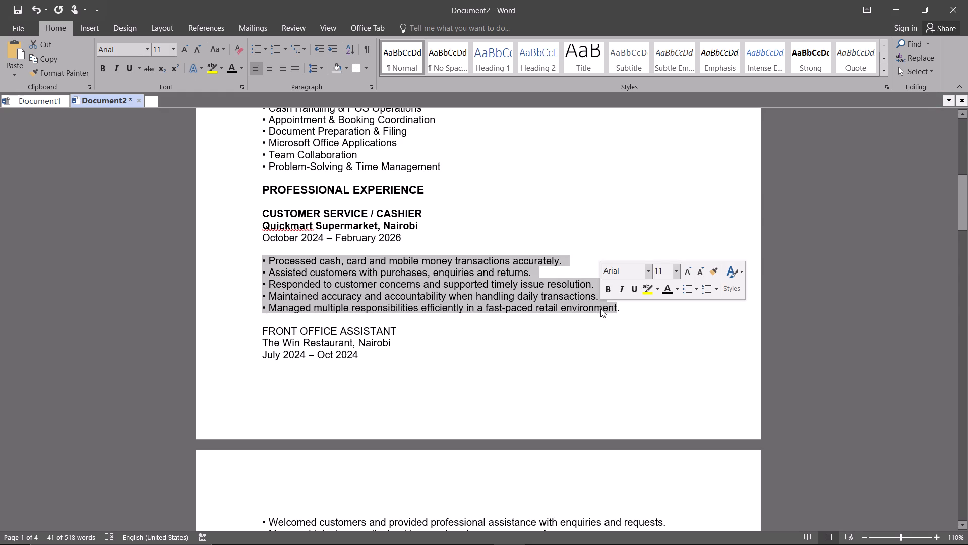
left_click(489, 379)
Make the FRONT OFFICE ASSISTANT title bold and size 12.
left_click_drag(266, 331, 268, 329)
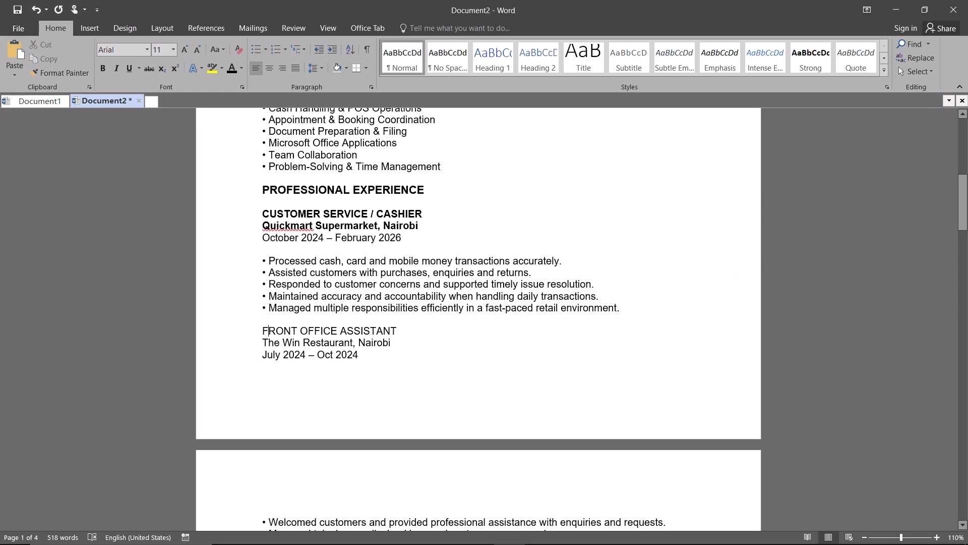
left_click_drag(268, 329, 417, 330)
left_click(428, 314)
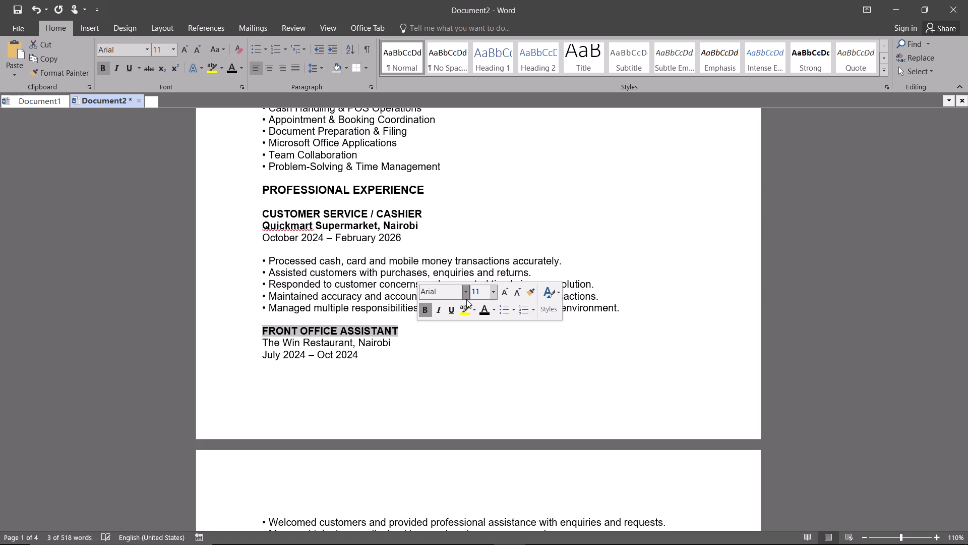
left_click(497, 293)
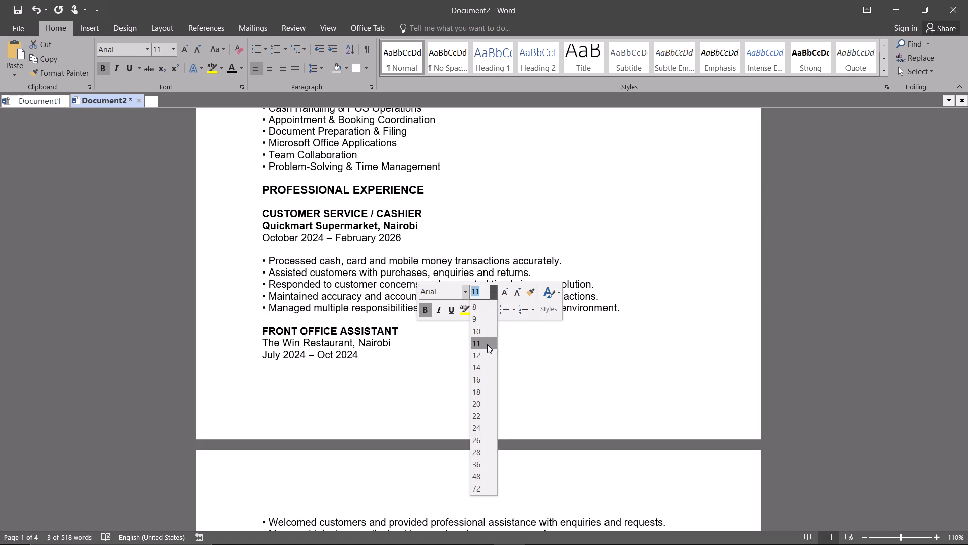
left_click(486, 355)
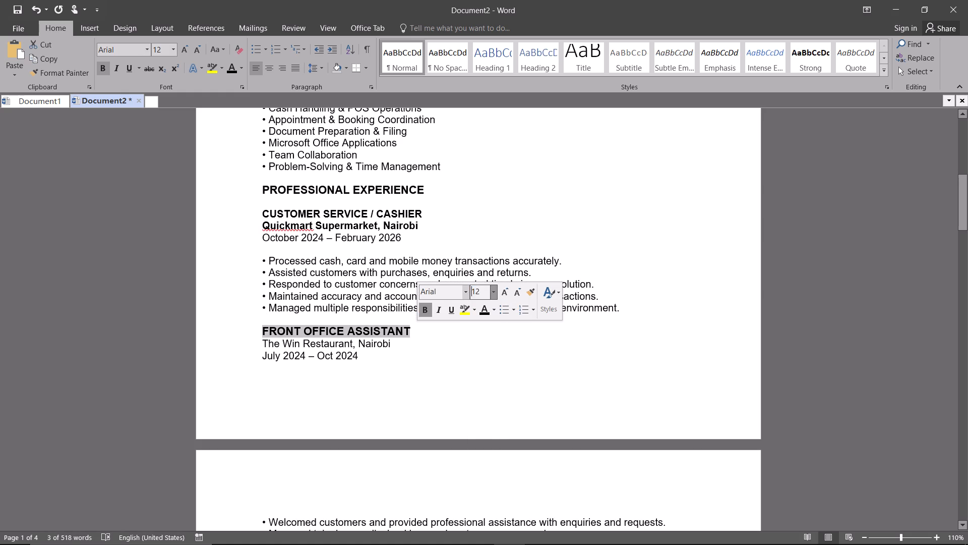
Make the employer line The Win Restaurant, Nairobi bold.
left_click_drag(263, 344, 368, 349)
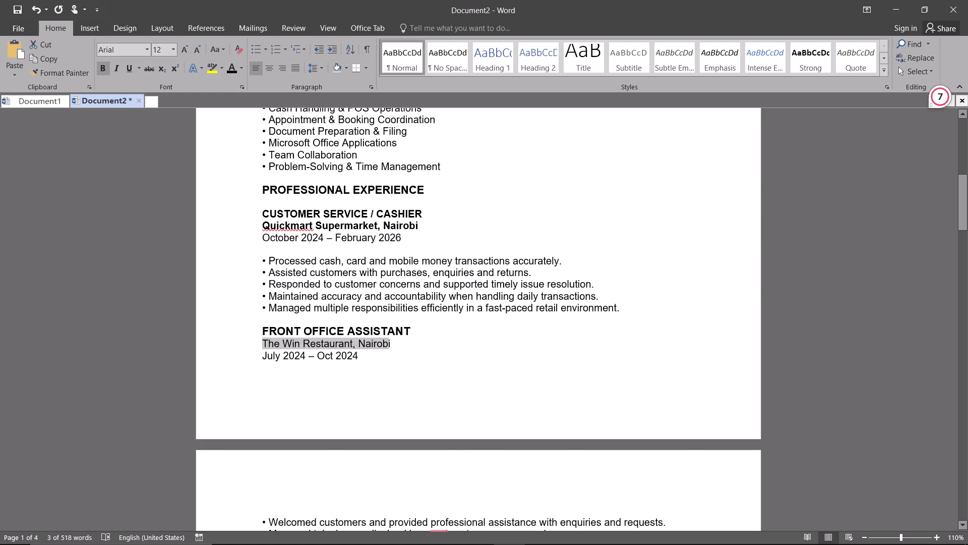
left_click_drag(368, 349, 382, 347)
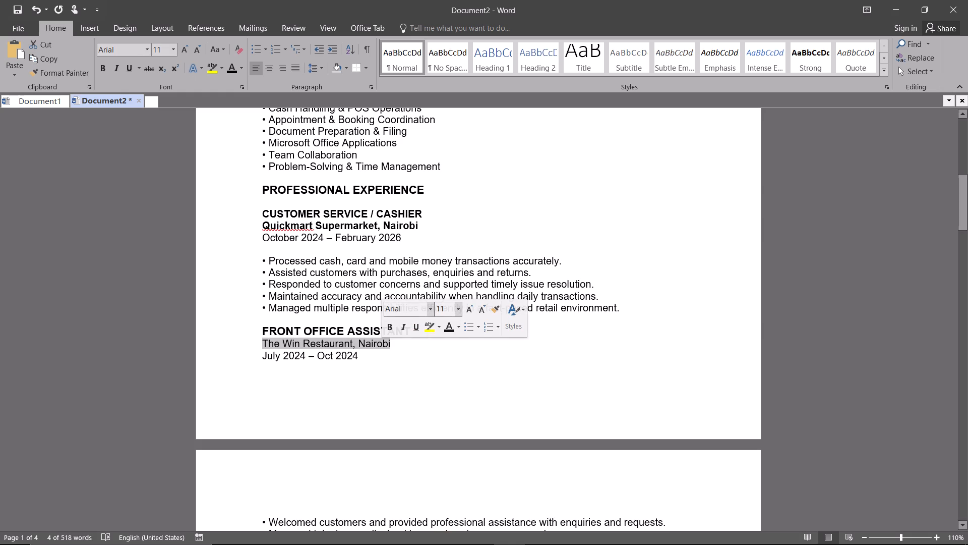
left_click(385, 326)
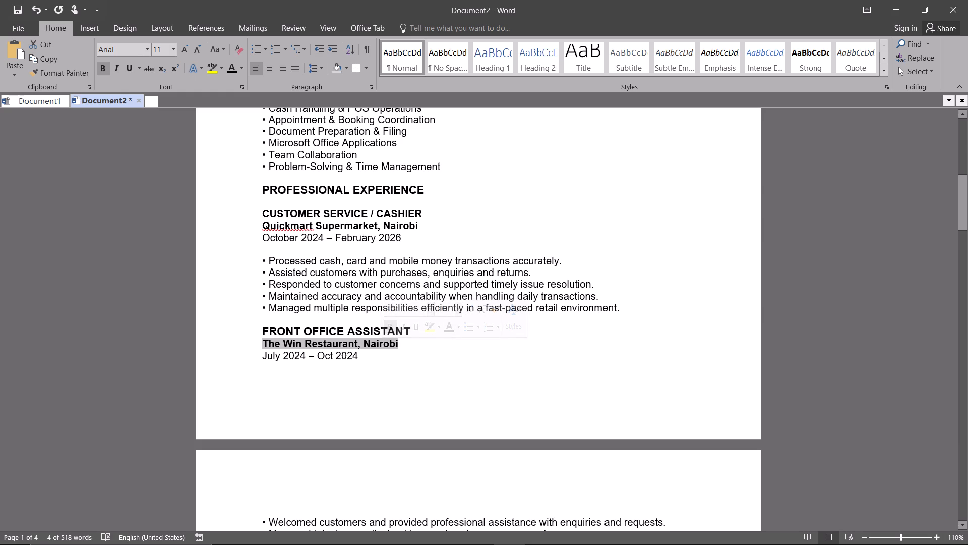
Make the WAITRESS title bold Arial at size 12.
scroll(365, 379, "down", 1)
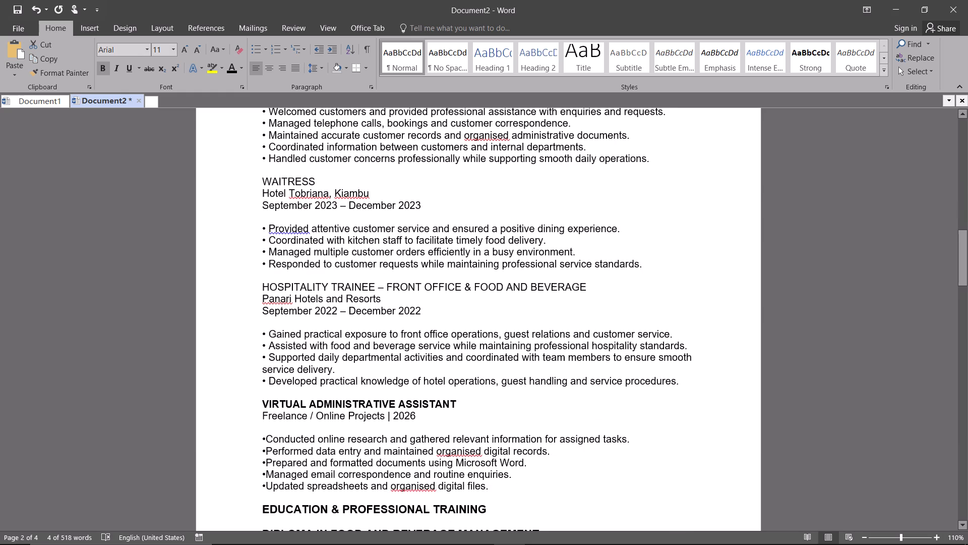
left_click_drag(265, 178, 322, 179)
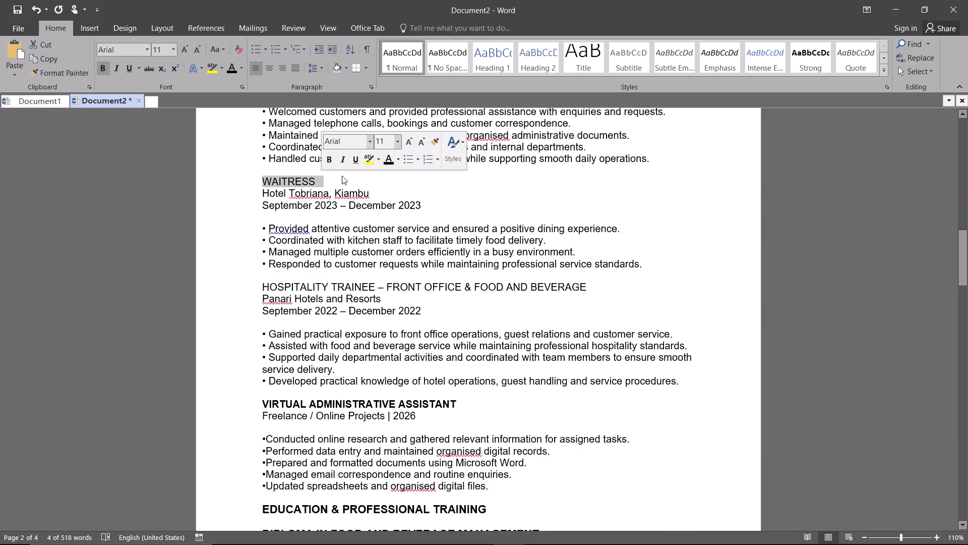
left_click(394, 142)
left_click(384, 200)
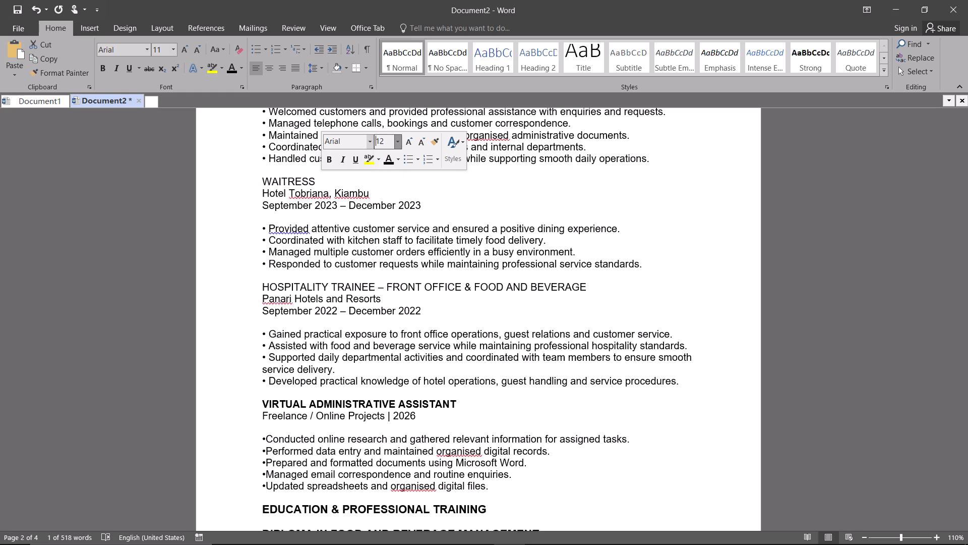
left_click(371, 138)
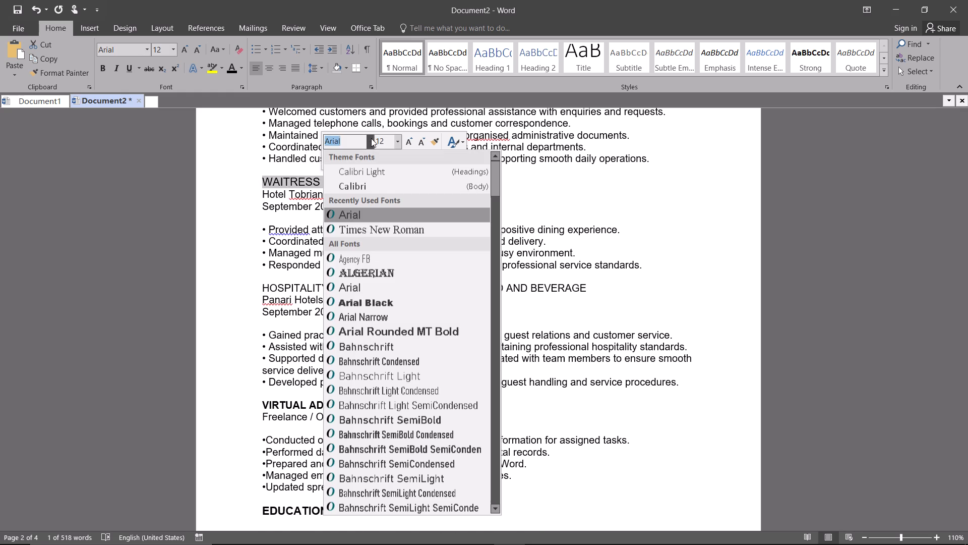
left_click(353, 209)
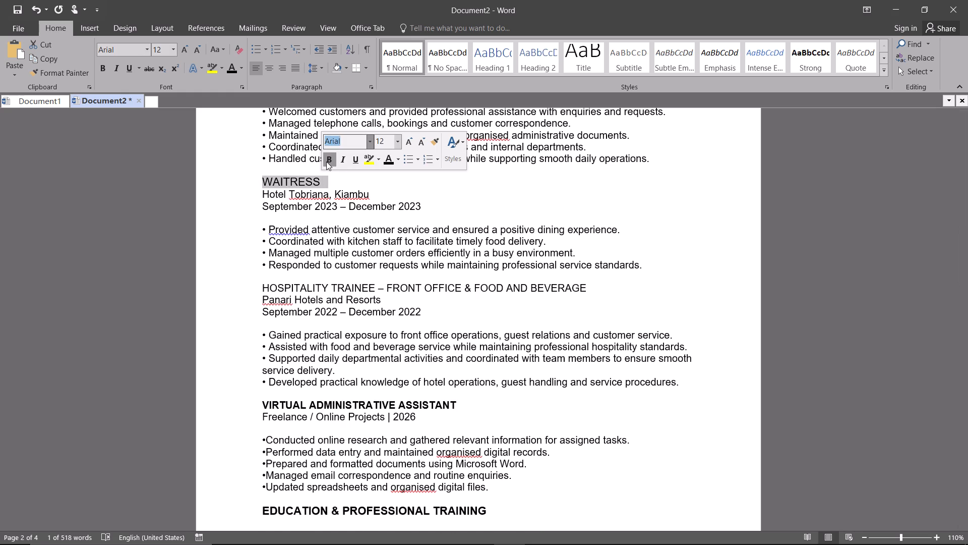
left_click(326, 161)
Make the employer line Hotel Tobriana, Kiambu bold.
left_click_drag(265, 193, 267, 193)
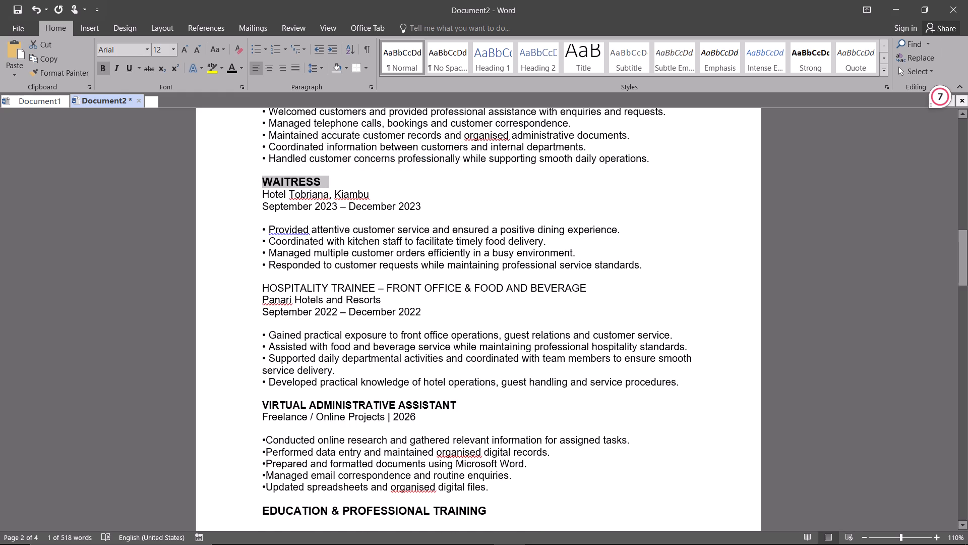
left_click_drag(267, 193, 352, 198)
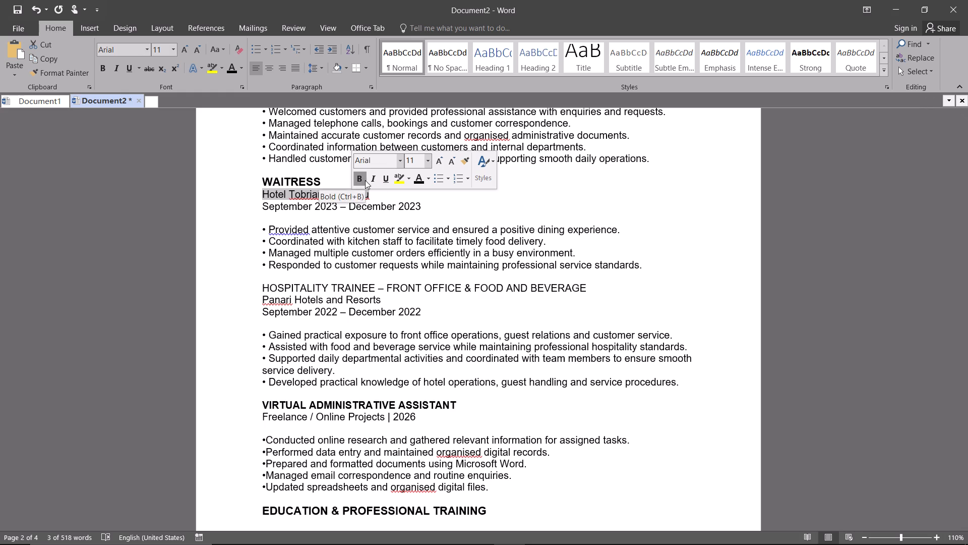
left_click(360, 180)
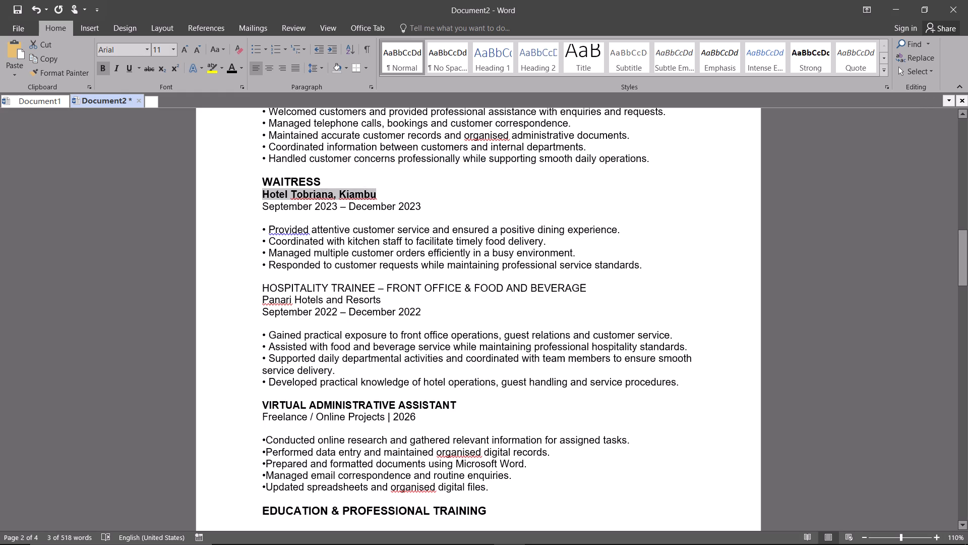
Make the HOSPITALITY TRAINEE – FRONT OFFICE & FOOD AND BEVERAGE title bold and size 12.
left_click_drag(261, 276, 583, 293)
left_click(593, 279)
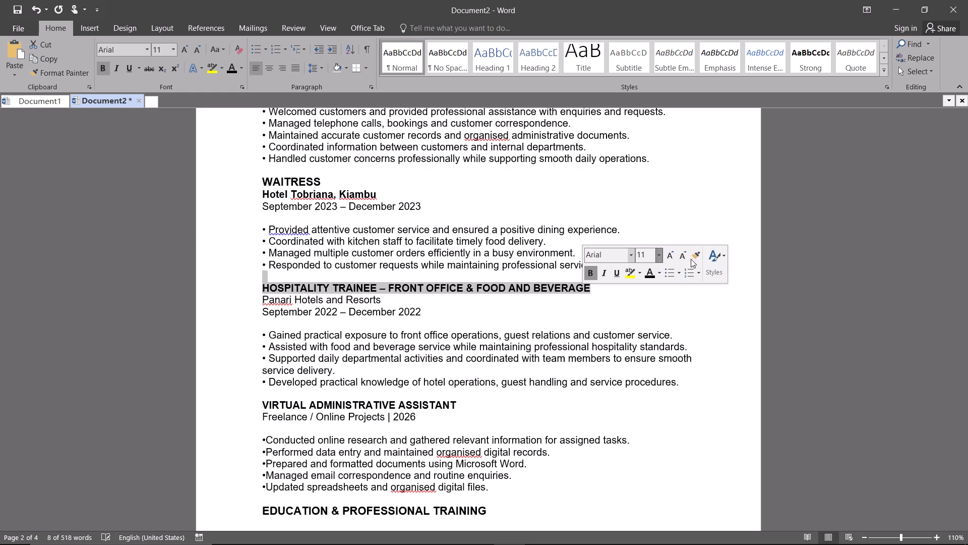
left_click(656, 255)
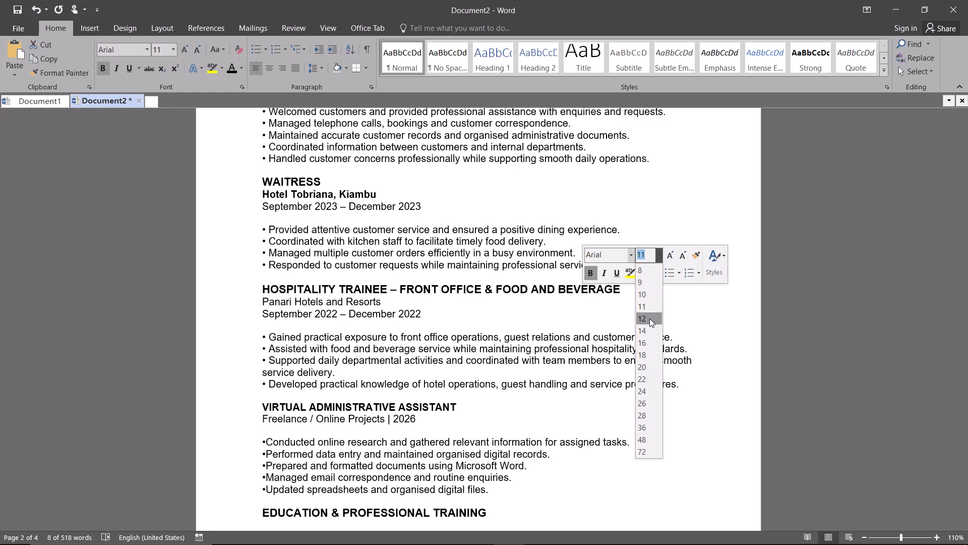
left_click(649, 318)
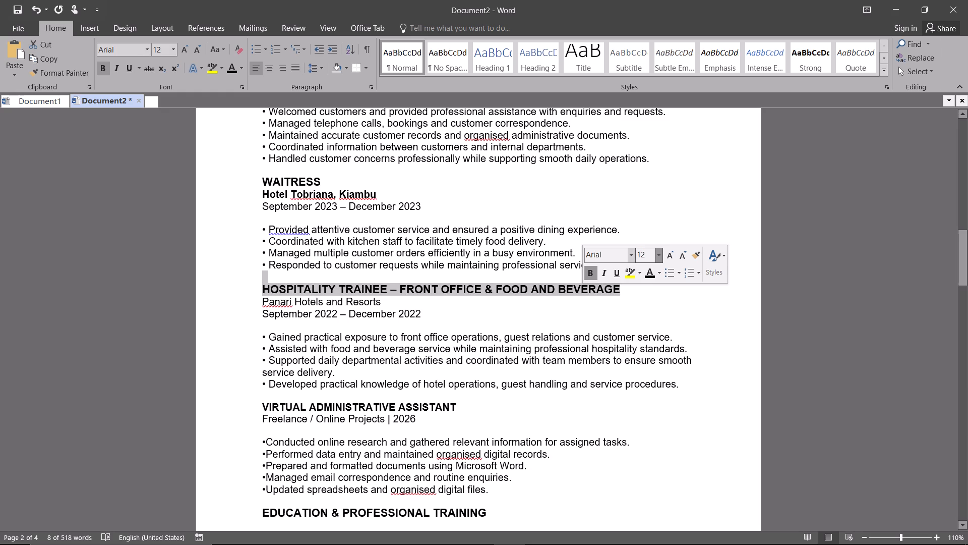
Make the employer line Panari Hotels and Resorts bold.
left_click_drag(260, 300, 386, 305)
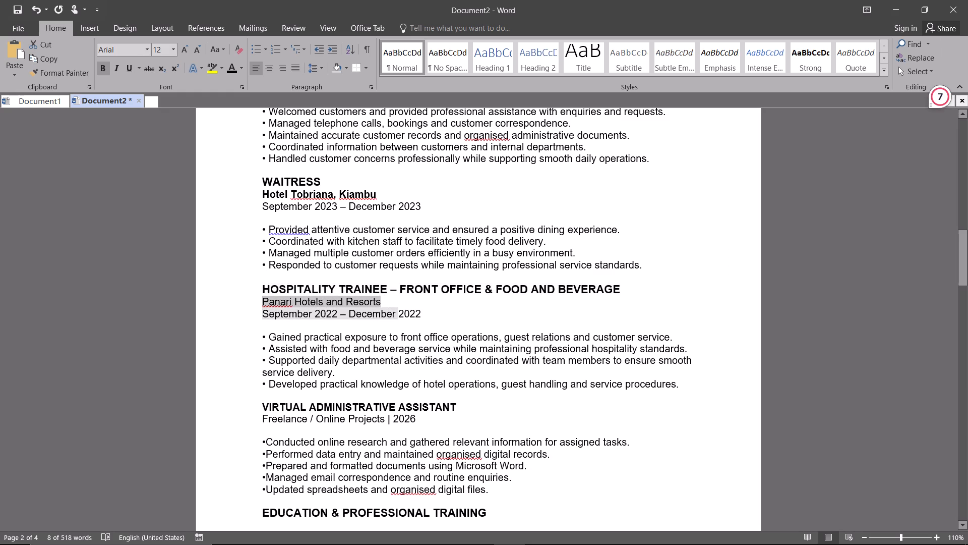
left_click_drag(386, 305, 387, 303)
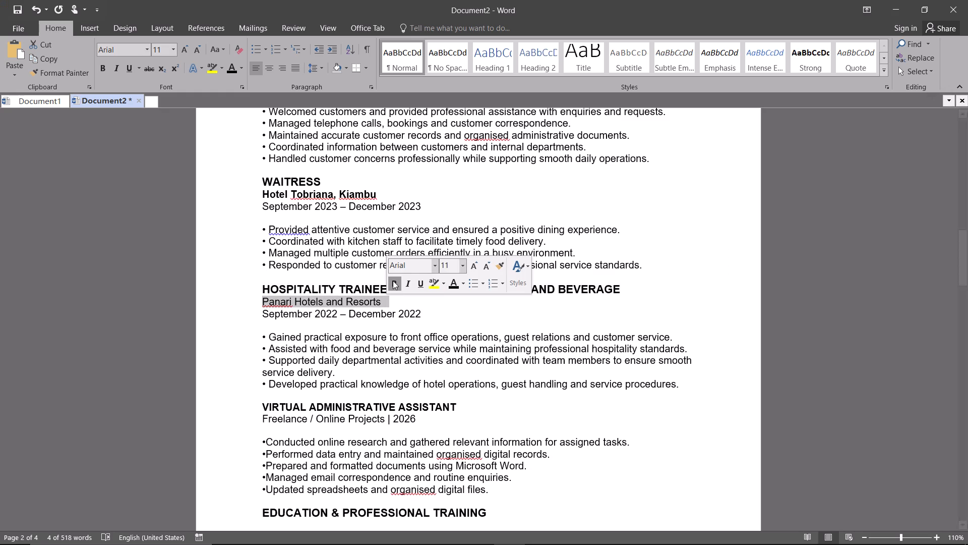
left_click(393, 281)
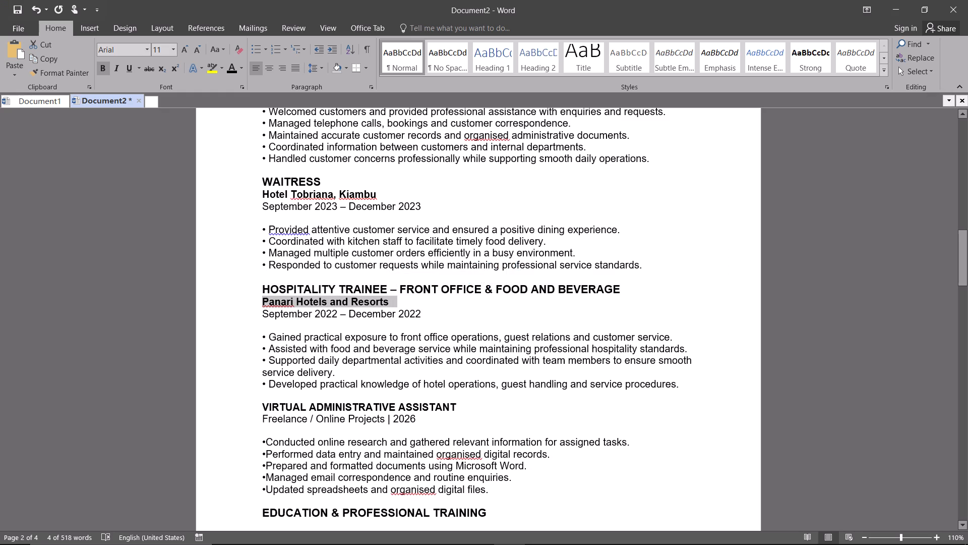
Make the Freelance / Online Projects | 2026 line bold.
left_click_drag(257, 420, 439, 430)
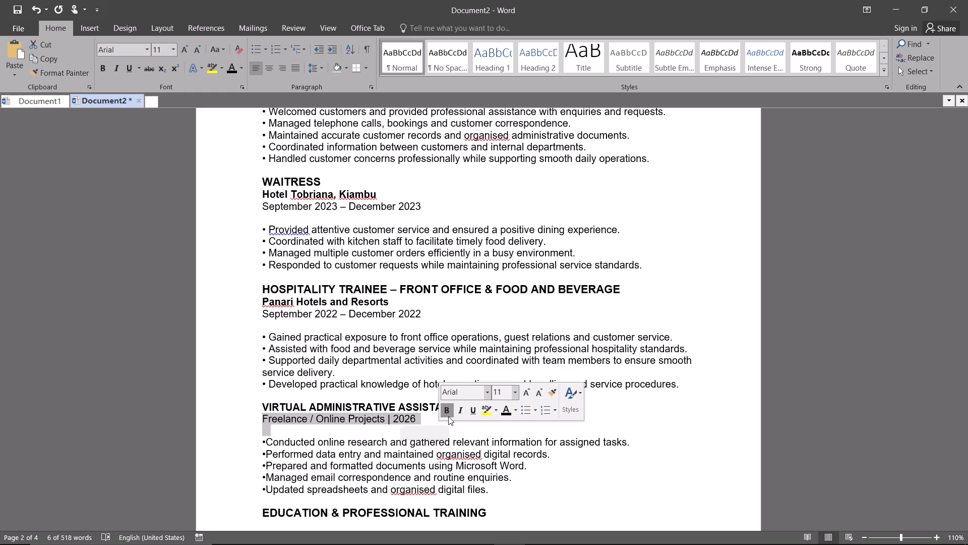
left_click(448, 416)
left_click(438, 430)
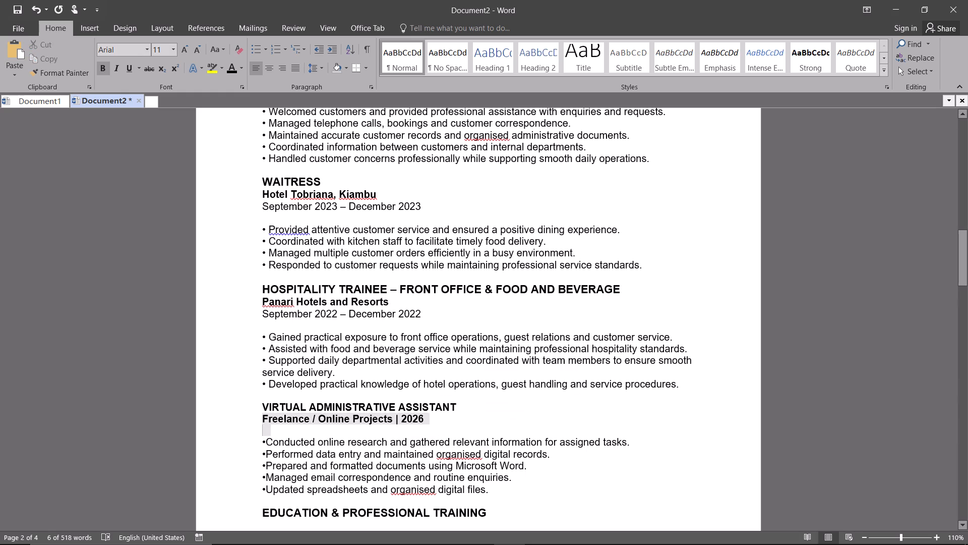
Set the VIRTUAL ADMINISTRATIVE ASSISTANT title to size 12.
left_click(452, 406)
left_click(456, 405)
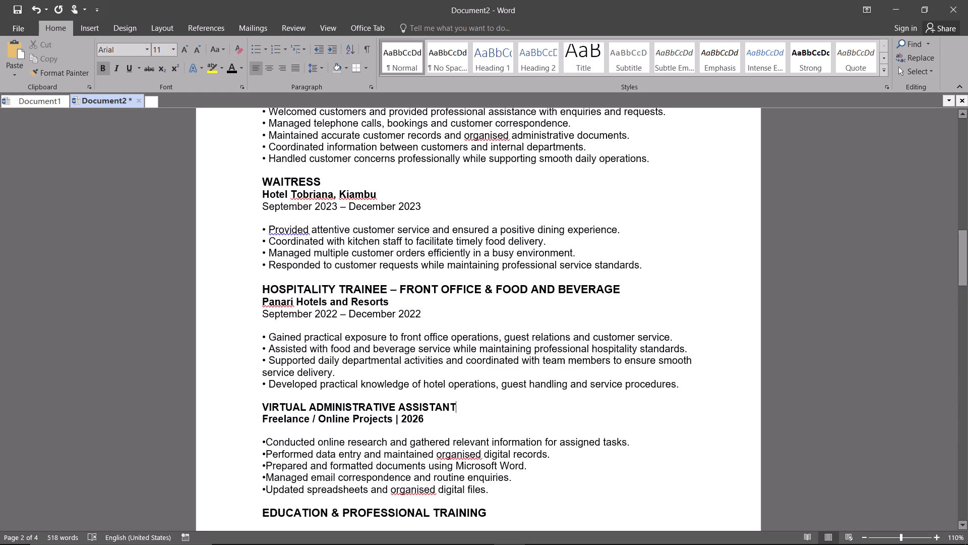
left_click_drag(456, 405, 385, 399)
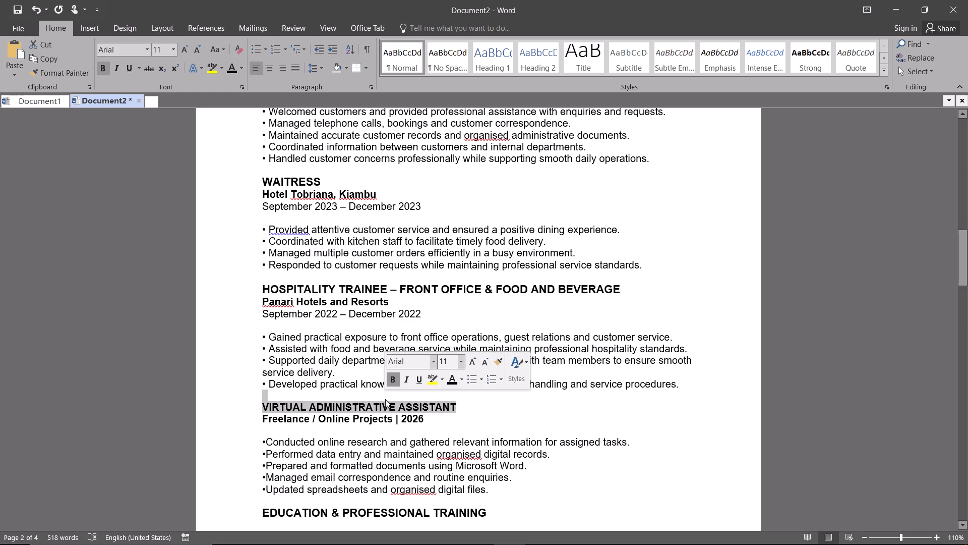
left_click(459, 358)
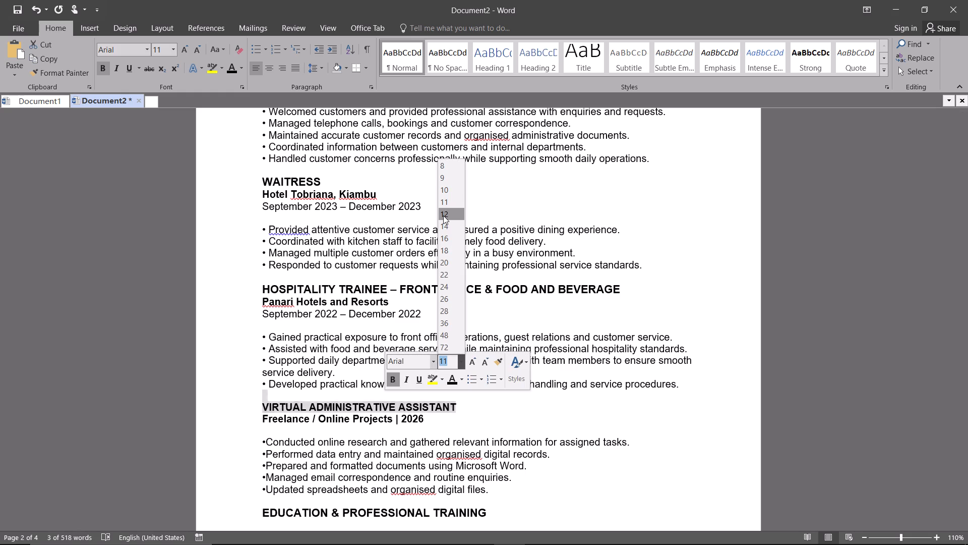
left_click(443, 215)
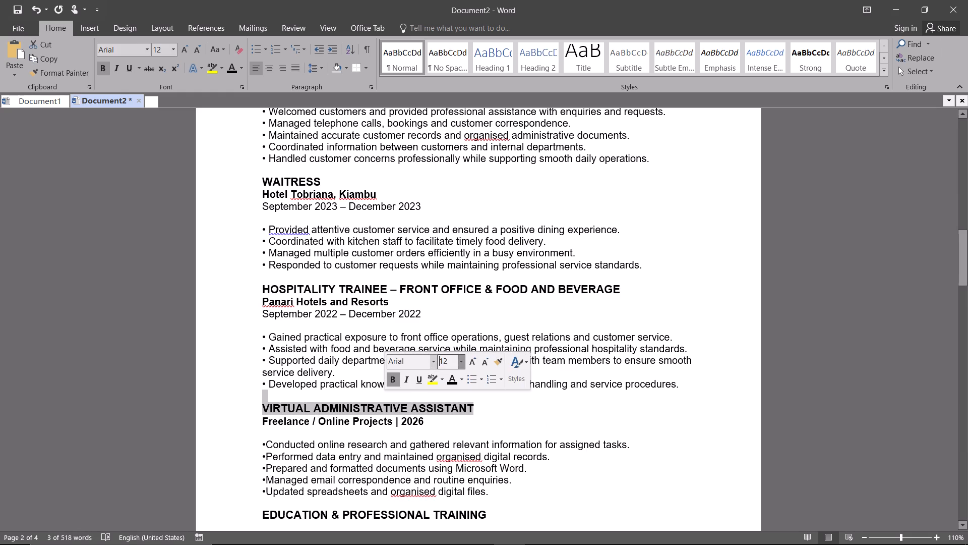
left_click(450, 430)
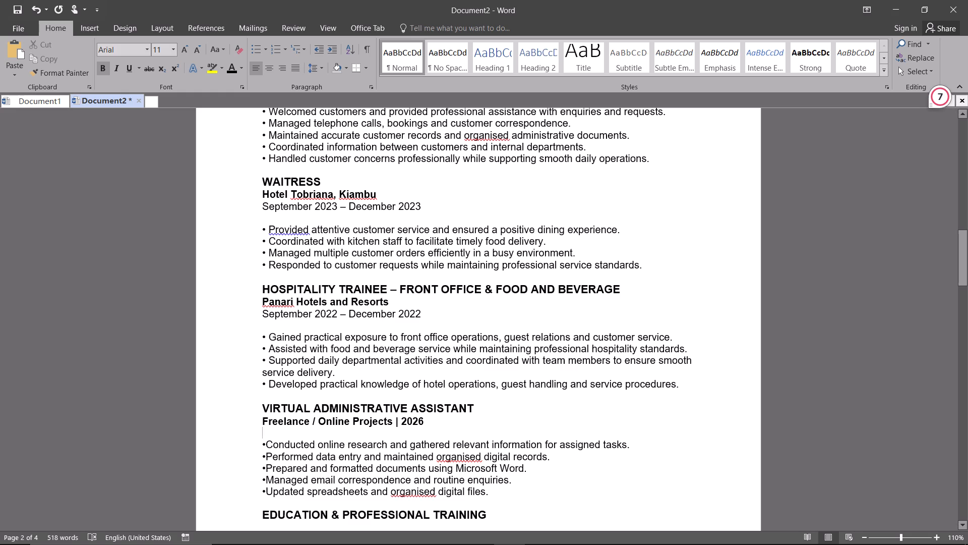
Remove the vertical bar after Freelance / Online Projects and move 2026 onto its own line beneath, without bold.
left_click(400, 420)
key("BackSpace")
key("BackSpace")
key("Return")
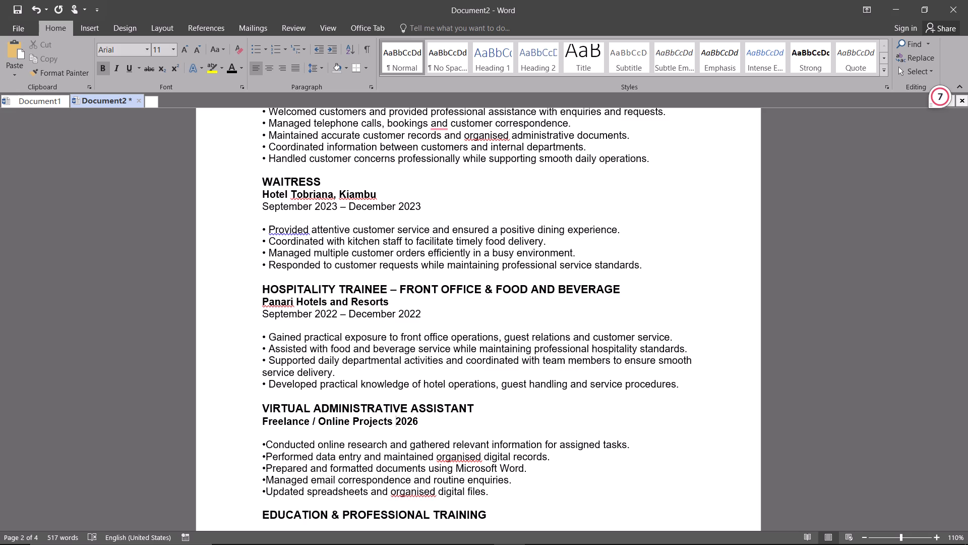
left_click_drag(287, 433, 260, 437)
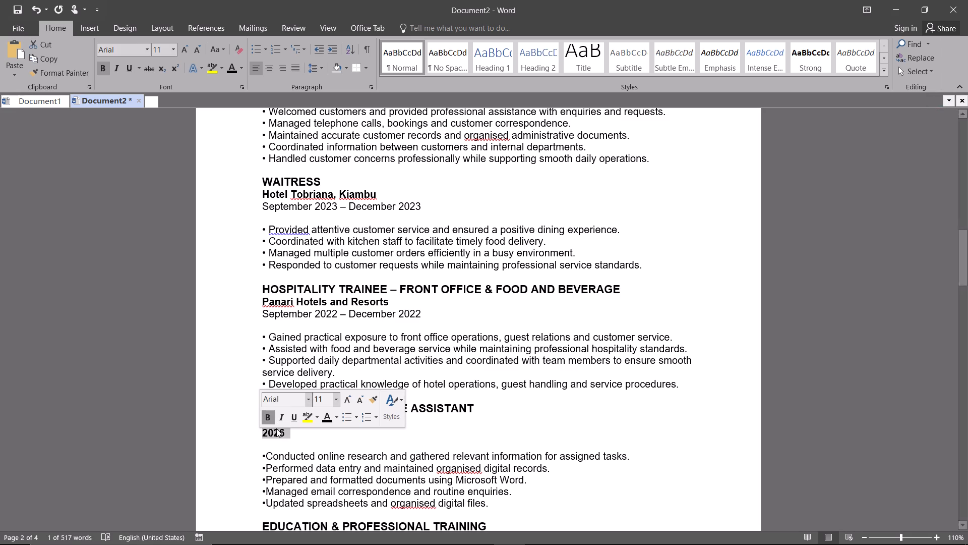
left_click(266, 424)
left_click(267, 419)
left_click(296, 445)
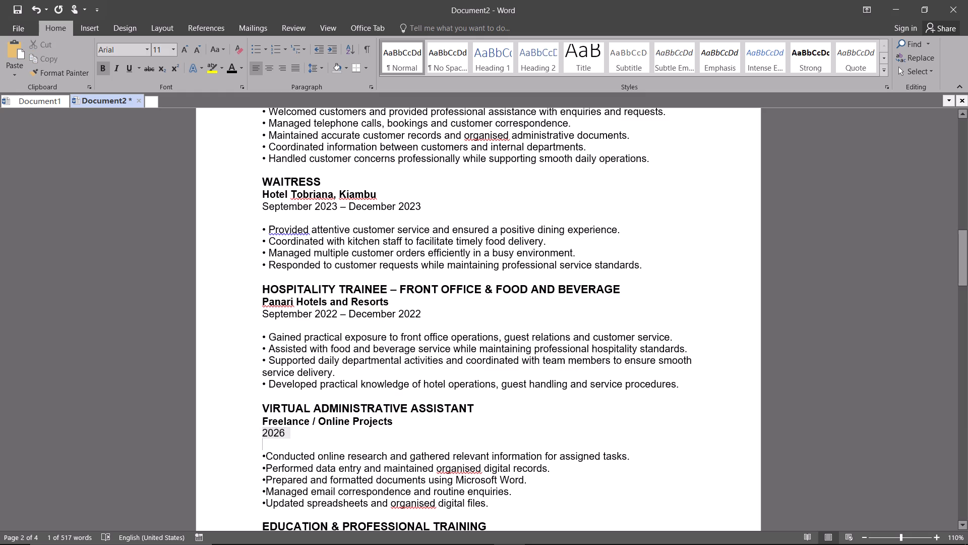
Insert March before 2026 in the virtual administrative assistant's date line.
left_click(262, 430)
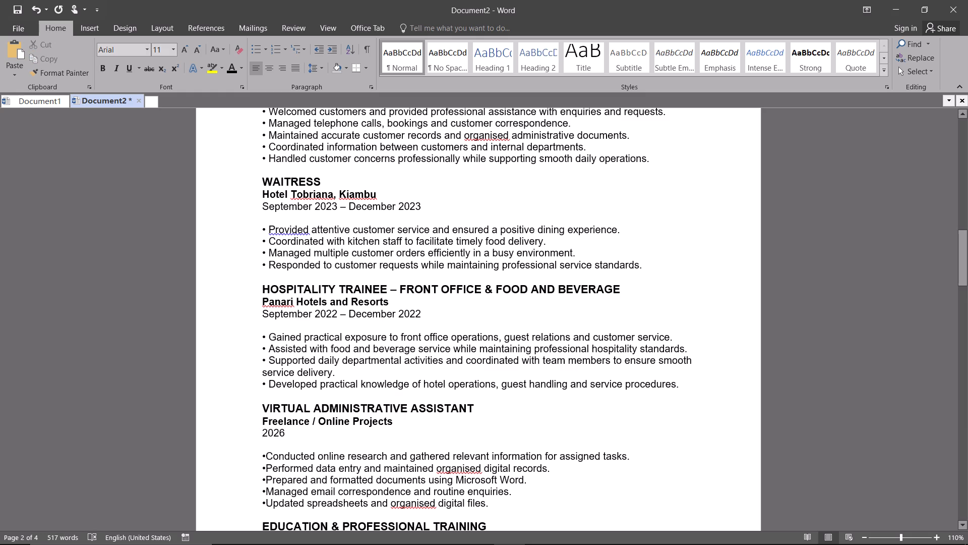
type("MARC")
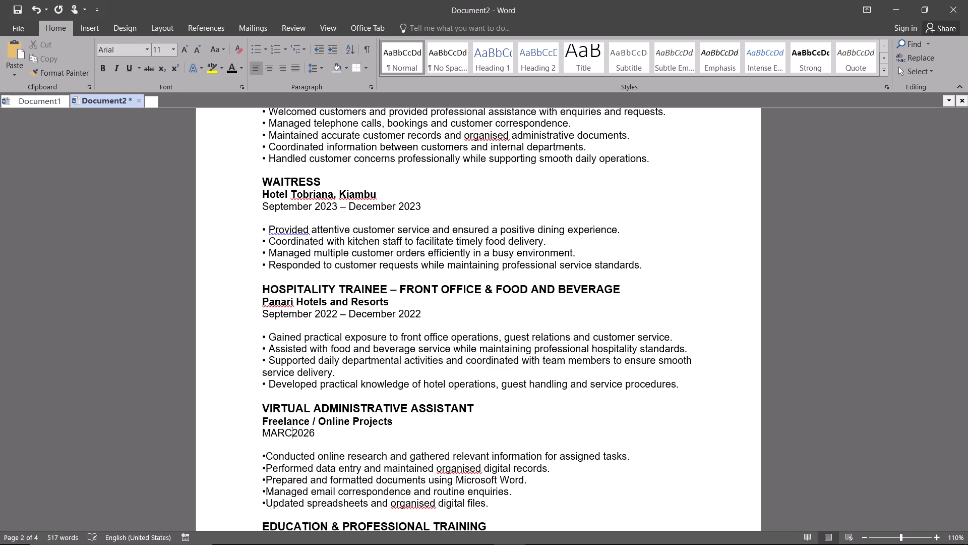
key("BackSpace")
key("BackSpace")
key("BackSpace")
type("arch")
key("space")
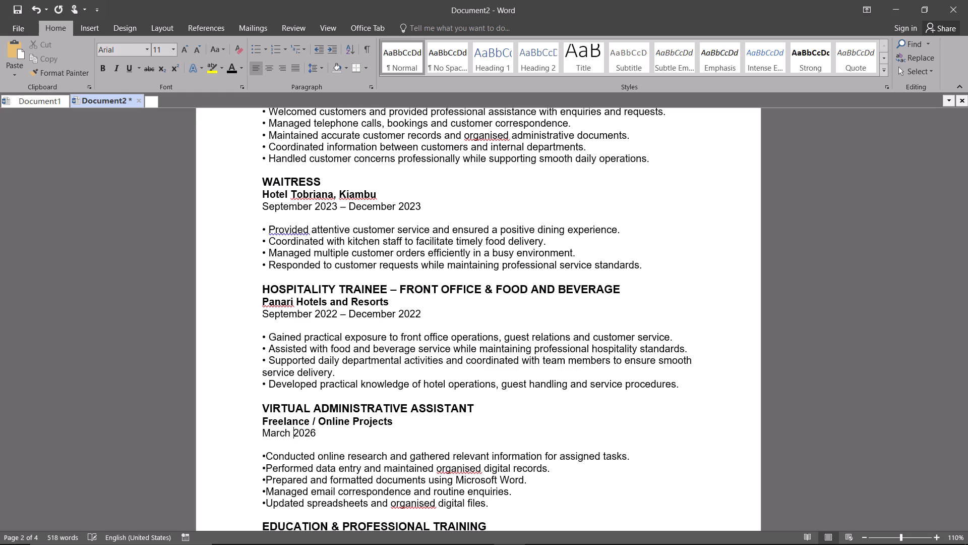
Extend the March 2026 date line with a spaced hyphen and the word Current, capitalised.
left_click(316, 433)
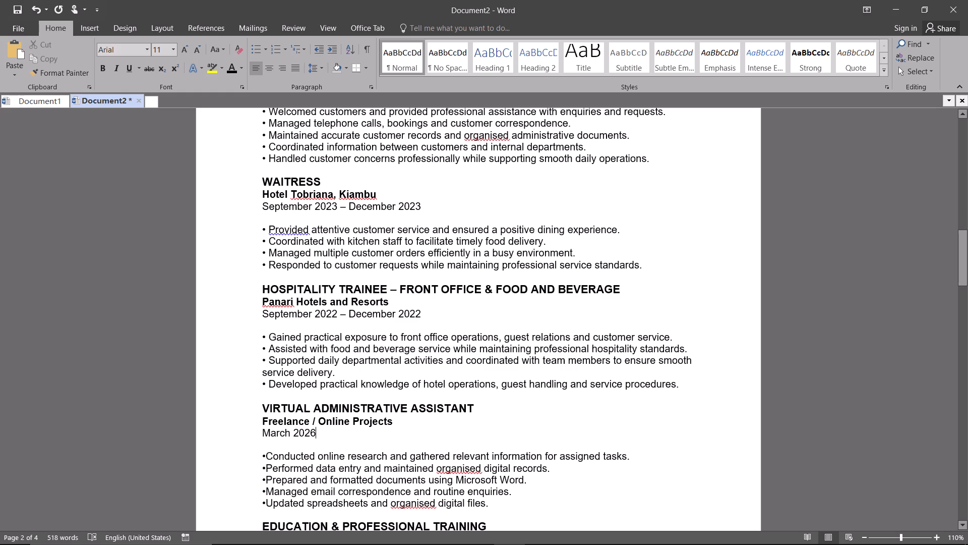
key("minus")
key("BackSpace")
key("space")
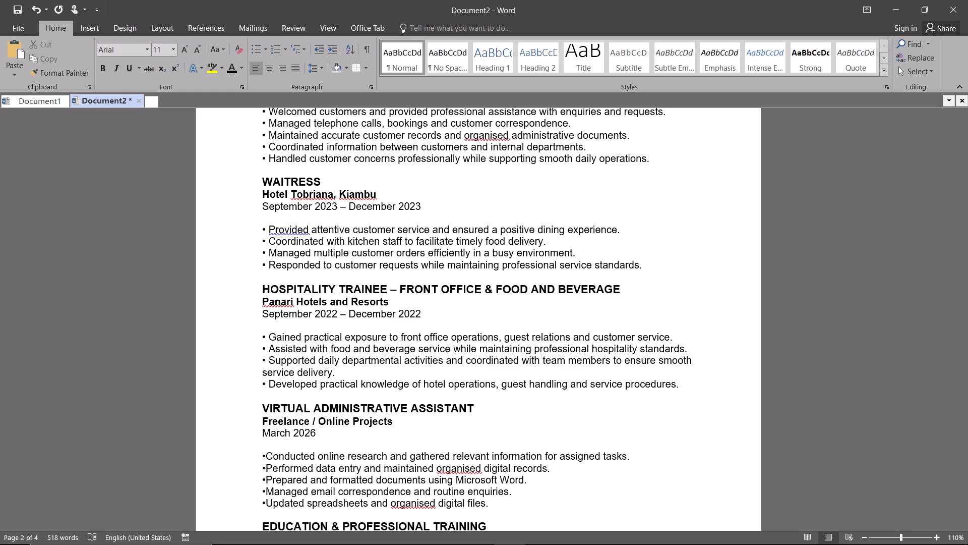
key("minus")
key("space")
type("current")
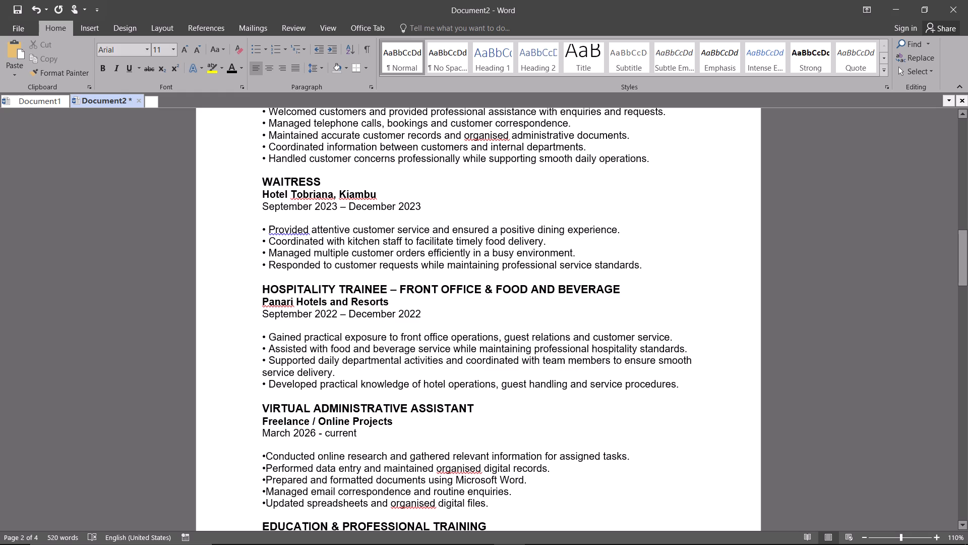
left_click(328, 432)
key("BackSpace")
key("c")
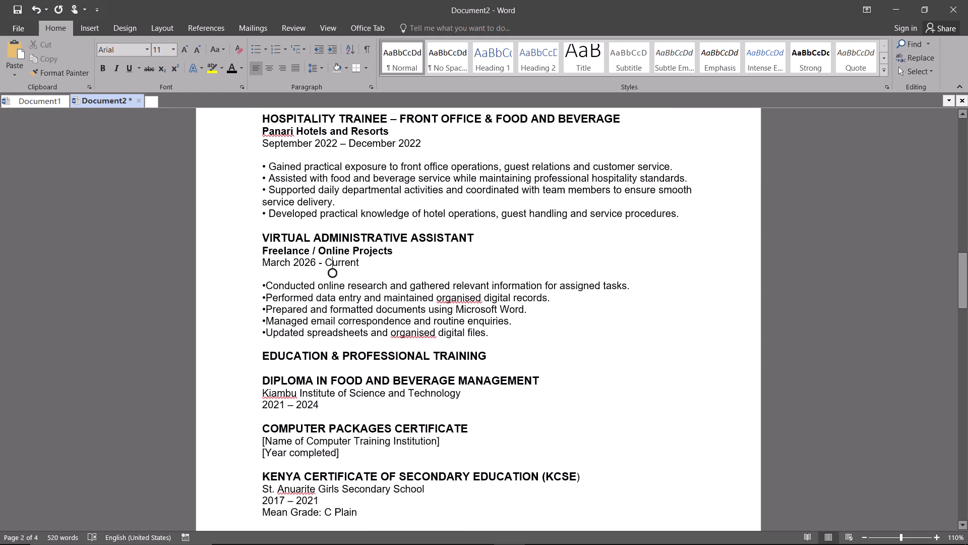
Set the diploma, computer packages certificate and KCSE titles in the education section to size 11.
left_click(499, 350)
left_click_drag(495, 356, 471, 360)
left_click_drag(471, 360, 243, 338)
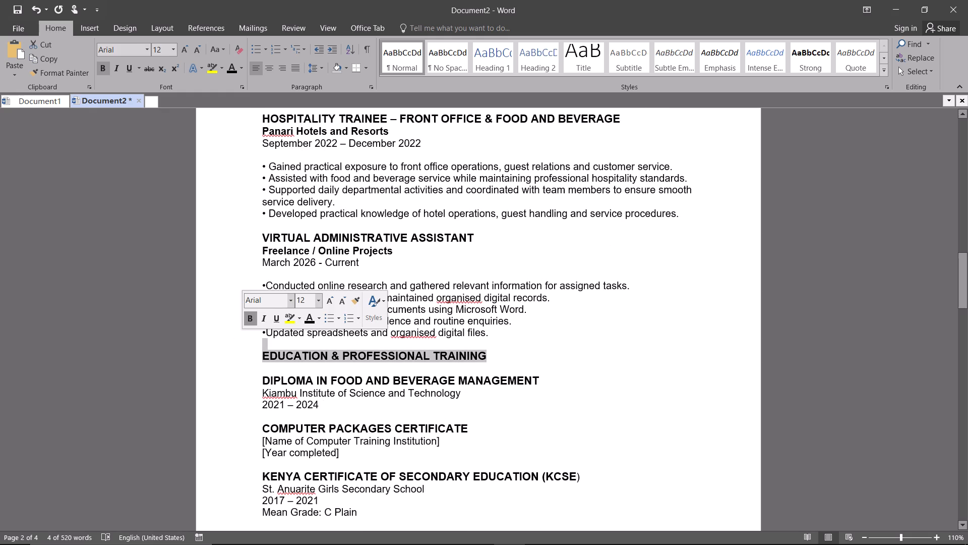
left_click(591, 380)
left_click_drag(531, 378, 296, 366)
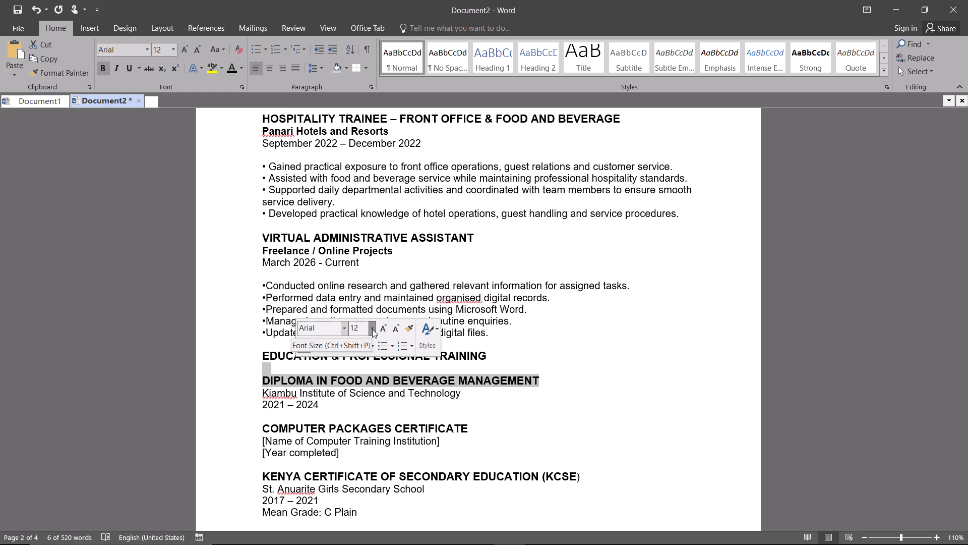
left_click(372, 329)
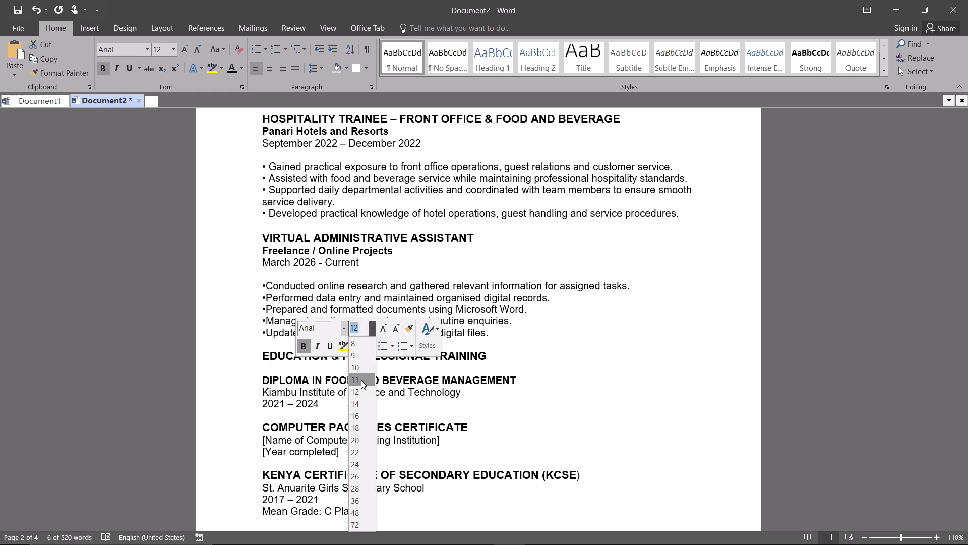
left_click(361, 380)
left_click_drag(469, 422, 366, 414)
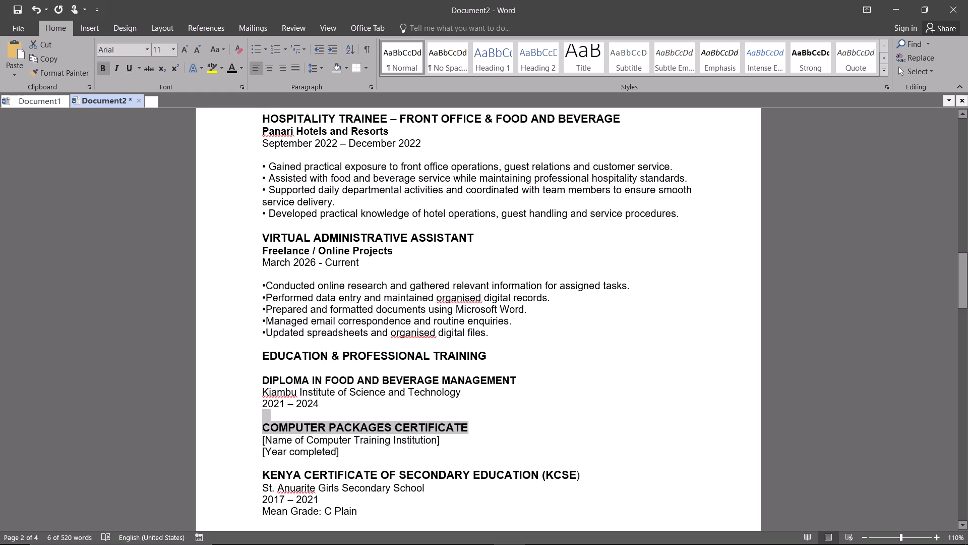
left_click_drag(366, 414, 348, 418)
left_click(428, 378)
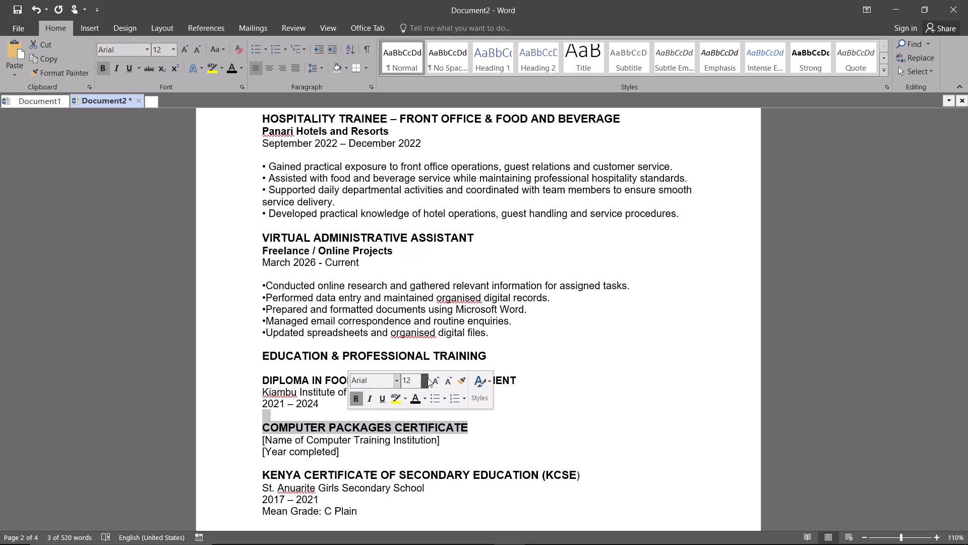
left_click(418, 216)
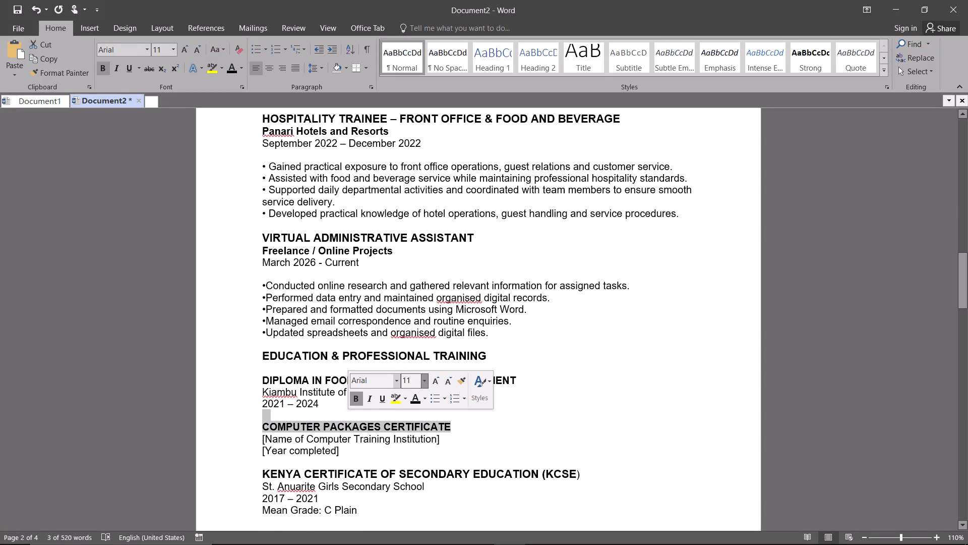
left_click_drag(580, 470, 357, 455)
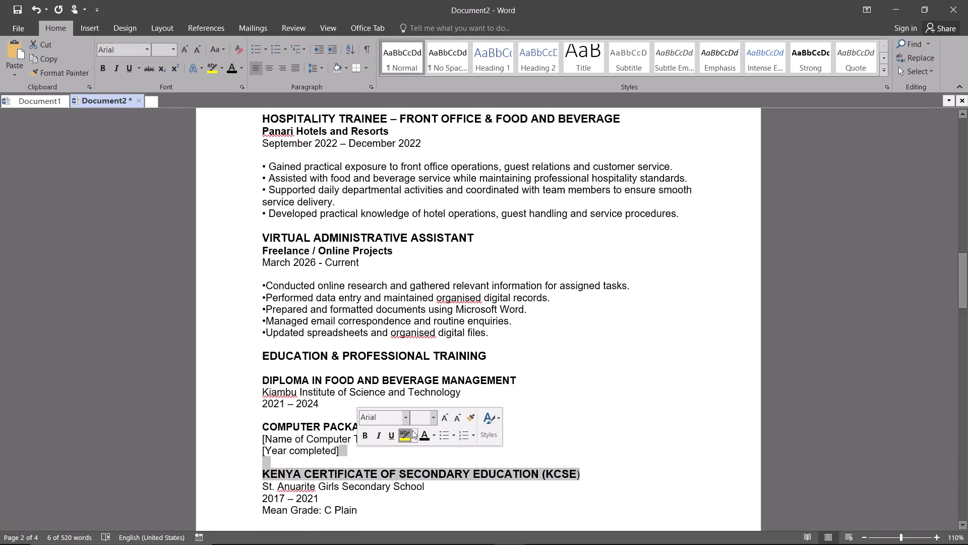
left_click(437, 419)
left_click(433, 259)
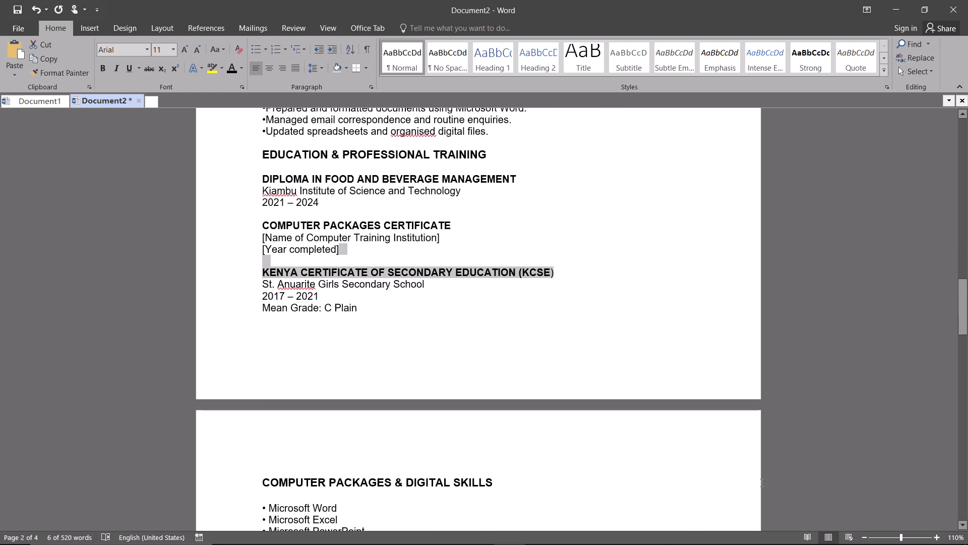
Replace the [Year completed] placeholder under Computer Packages Certificate with a copy of the Computer Packages & Digital Skills bullet list.
left_click_drag(271, 424, 274, 270)
left_click_drag(274, 440, 269, 400)
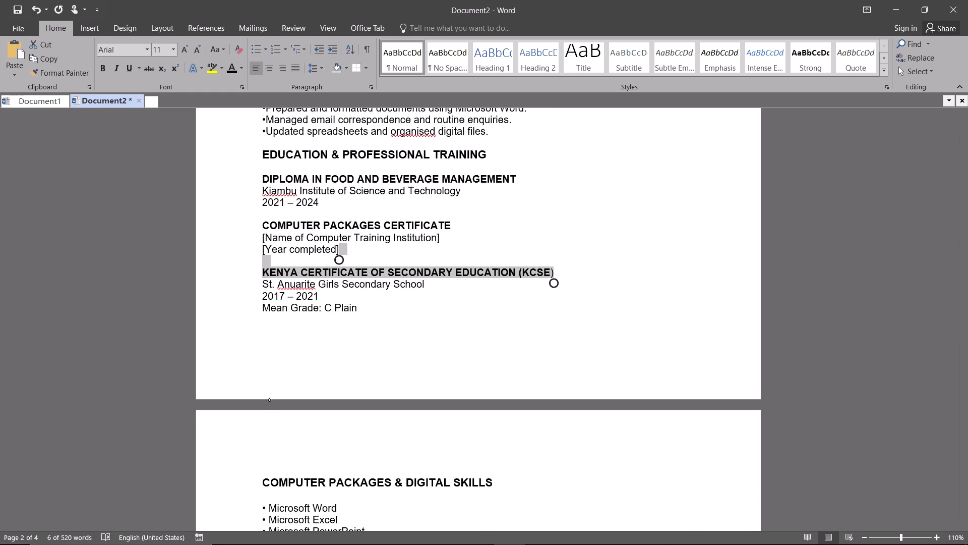
left_click_drag(269, 400, 271, 391)
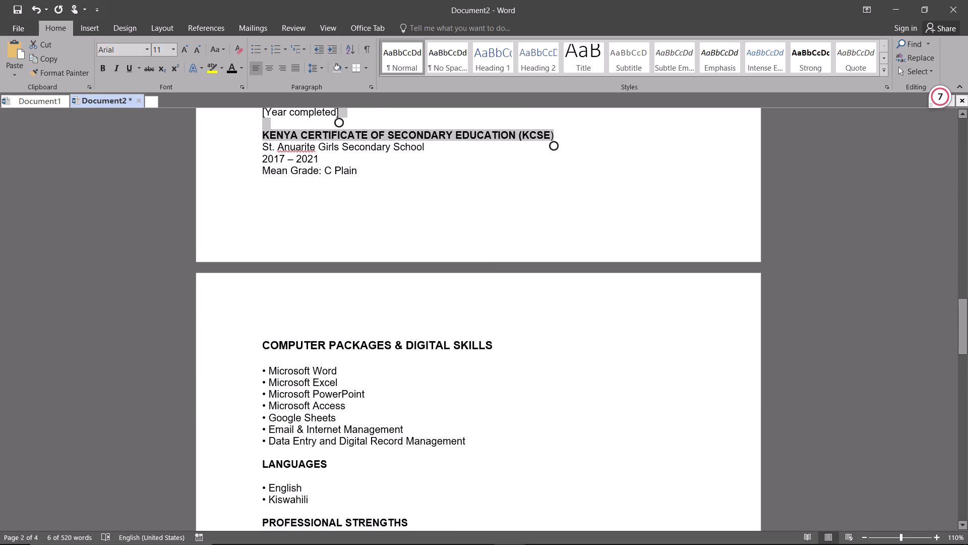
left_click_drag(261, 367, 365, 446)
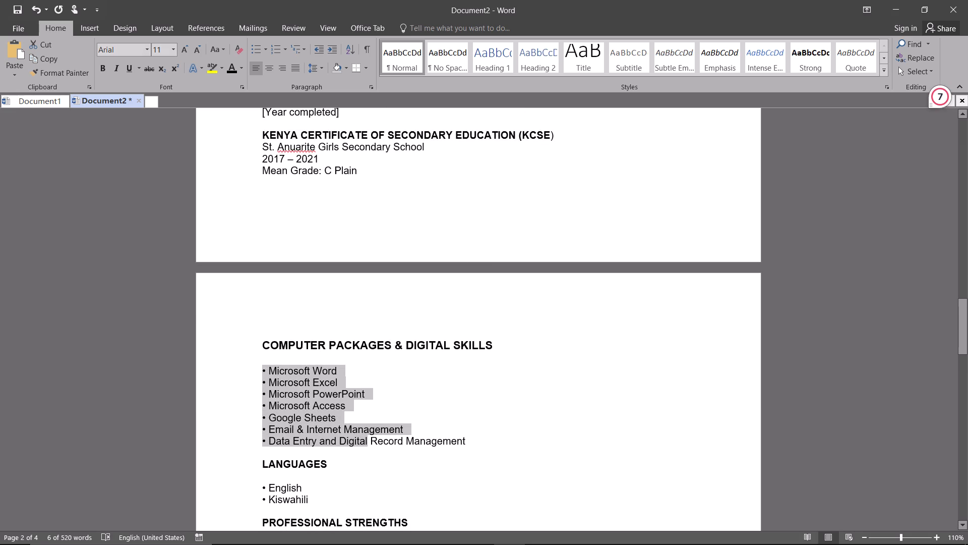
left_click_drag(365, 446, 468, 440)
key("ctrl+c")
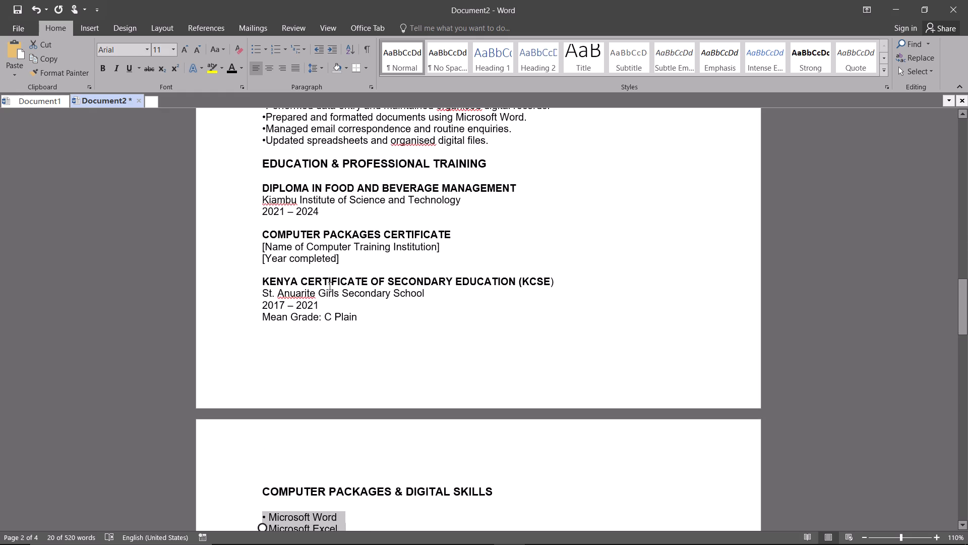
left_click(342, 256)
key("BackSpace")
key("BackSpace")
key("BackSpace")
key("BackSpace")
key("BackSpace")
key("BackSpace")
key("BackSpace")
key("BackSpace")
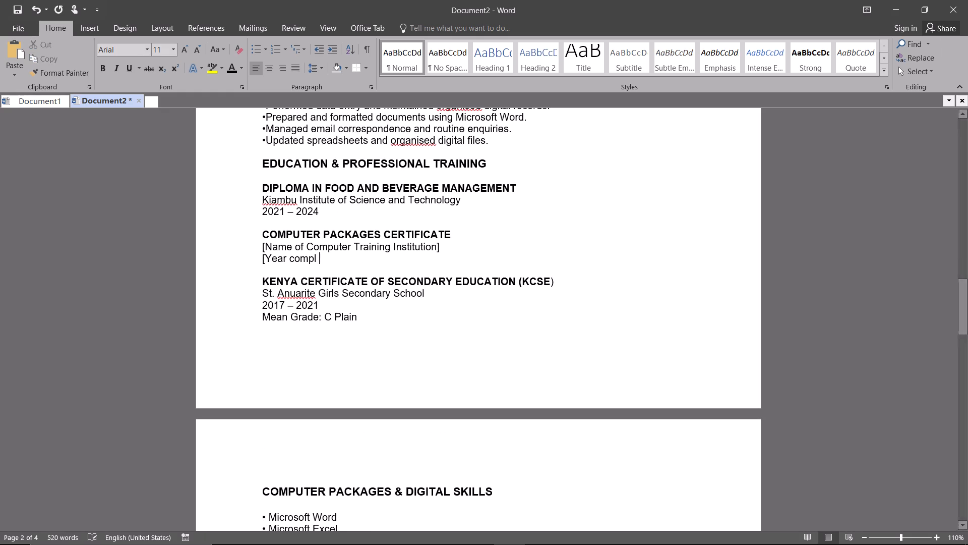
key("BackSpace")
key("BackSpace")
key("BackSpace")
key("BackSpace")
key("BackSpace")
key("BackSpace")
key("BackSpace")
key("BackSpace")
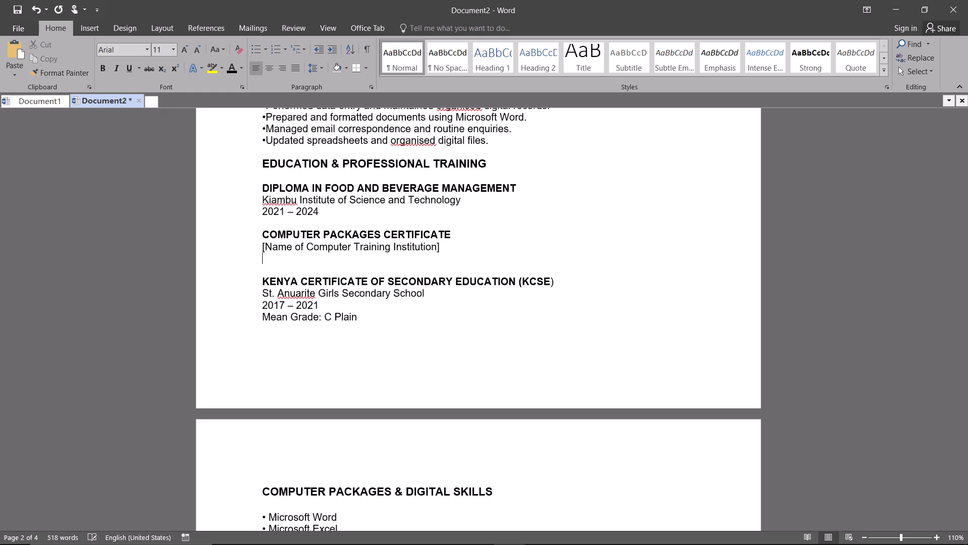
key("ctrl+v")
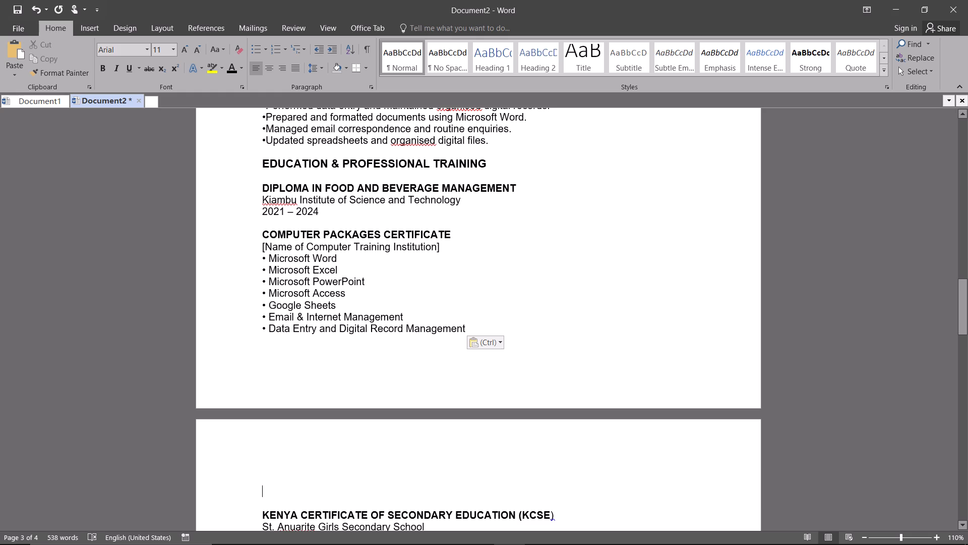
Delete the [Name of Computer Training Institution] placeholder text, leaving its line blank above the Microsoft Word bullet.
left_click(438, 248)
key("BackSpace")
key("BackSpace")
key("BackSpace")
key("BackSpace")
key("BackSpace")
key("BackSpace")
key("BackSpace")
key("BackSpace")
key("BackSpace")
key("BackSpace")
key("BackSpace")
key("BackSpace")
key("BackSpace")
key("BackSpace")
key("BackSpace")
key("BackSpace")
key("BackSpace")
key("BackSpace")
key("BackSpace")
key("BackSpace")
key("BackSpace")
key("BackSpace")
key("BackSpace")
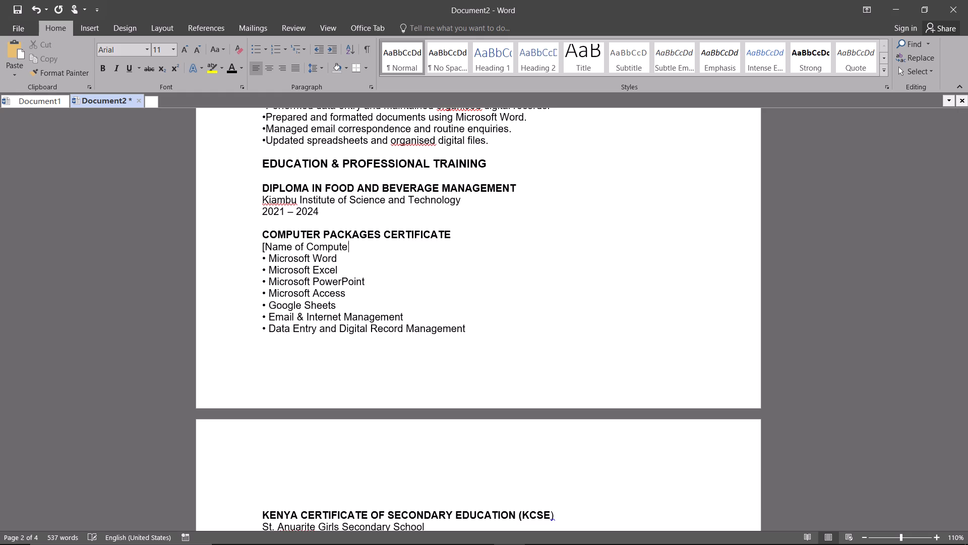
key("BackSpace")
key("BackSpace")
key("BackSpace")
key("BackSpace")
key("BackSpace")
key("BackSpace")
key("BackSpace")
key("BackSpace")
key("BackSpace")
key("BackSpace")
key("BackSpace")
key("BackSpace")
key("BackSpace")
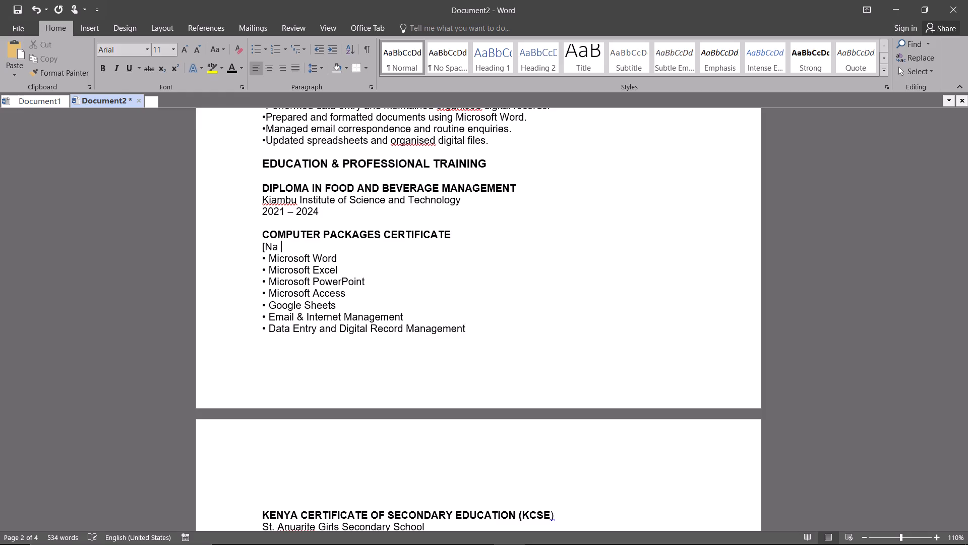
key("BackSpace")
key("BackSpace")
key("BackSpace")
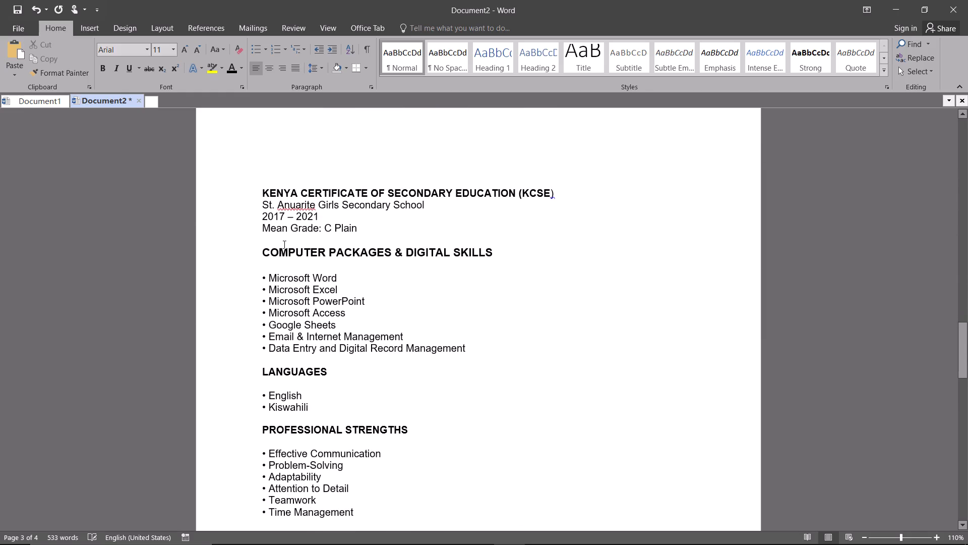
Delete the separate COMPUTER PACKAGES & DIGITAL SKILLS section, including its heading and bullet list, above LANGUAGES.
left_click_drag(264, 252, 462, 364)
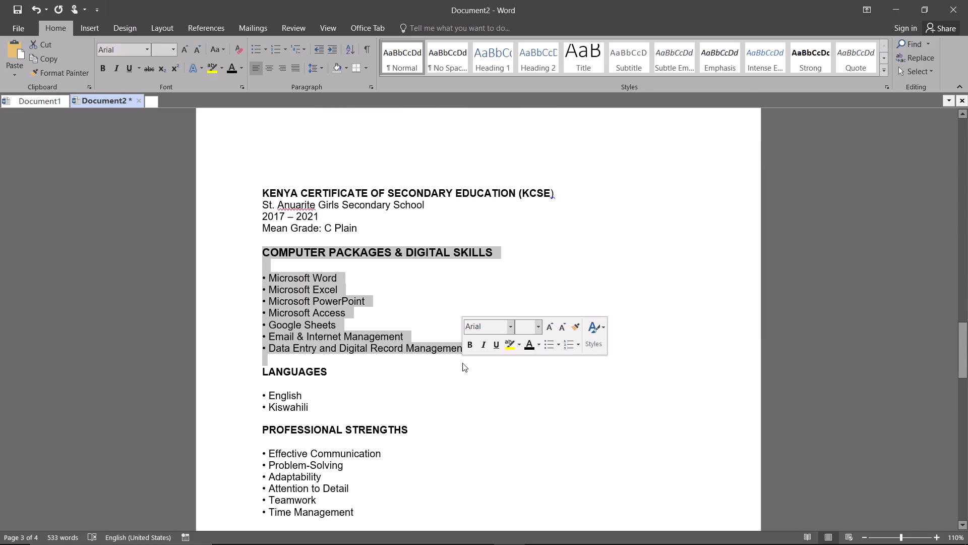
key("BackSpace")
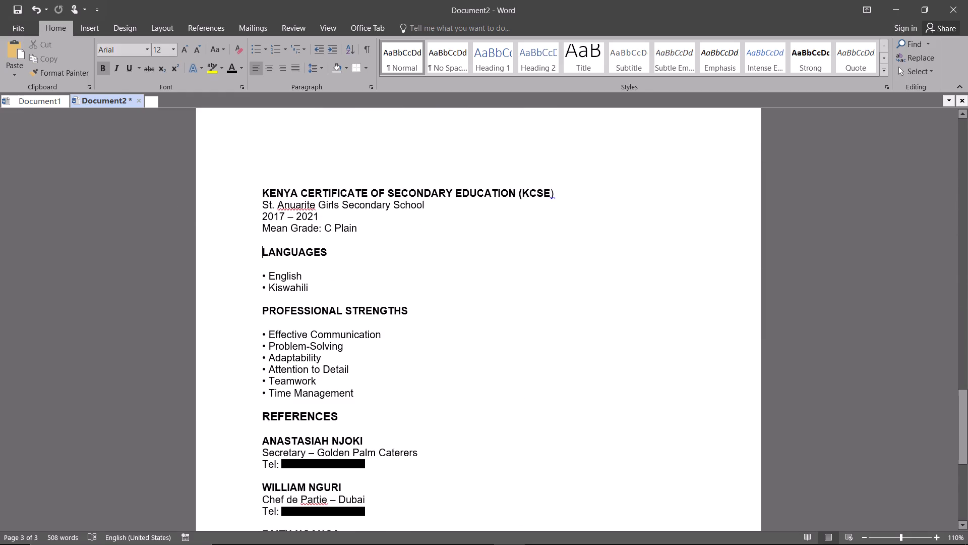
Check the font sizes of the Languages, Professional Strengths and References headings and the first referee's name, and review the education section.
left_click(323, 251)
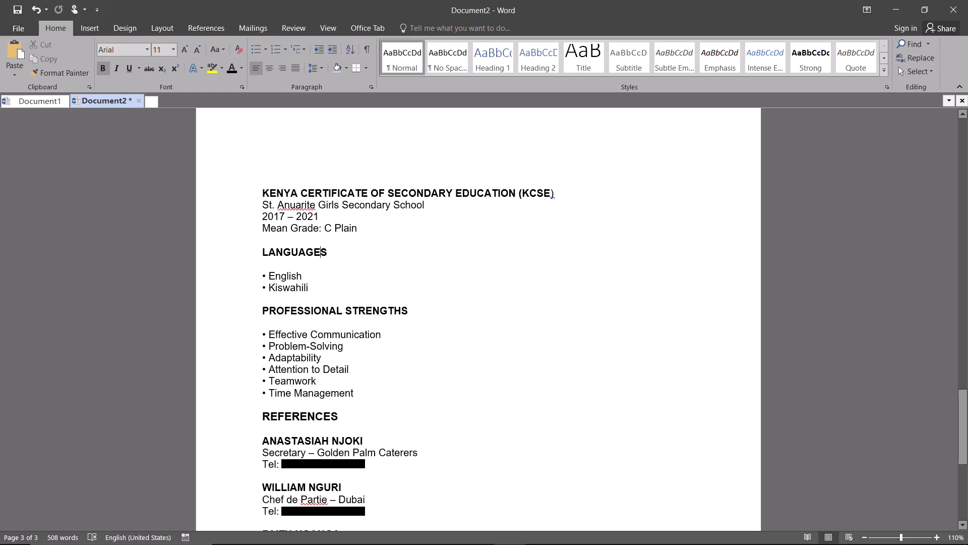
left_click(335, 251)
left_click(414, 303)
left_click_drag(415, 310, 344, 312)
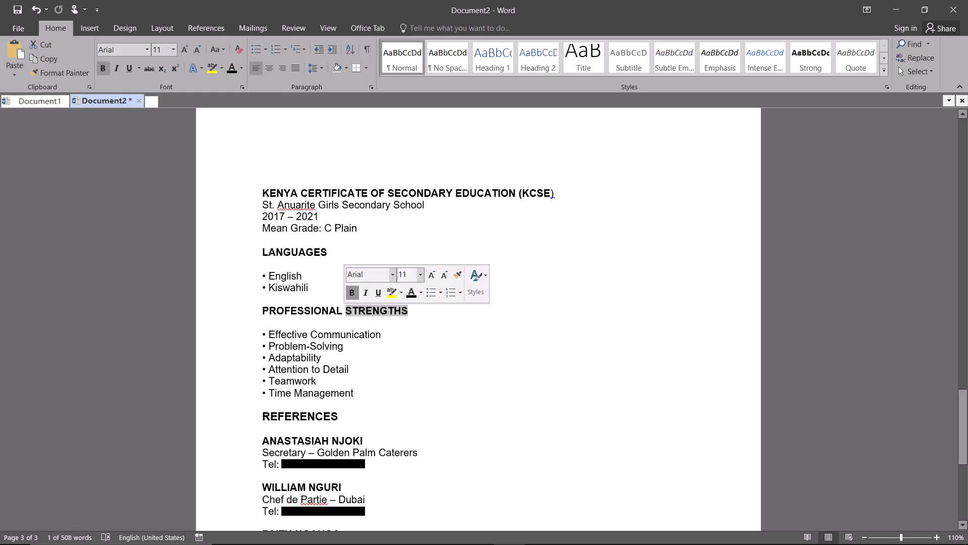
left_click(398, 387)
left_click_drag(331, 422, 335, 407)
left_click(359, 437)
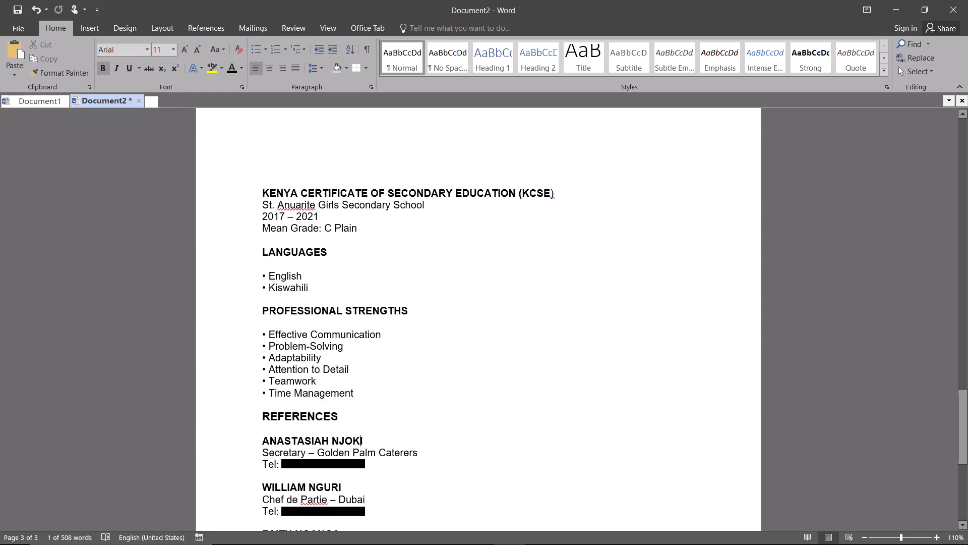
left_click_drag(364, 438, 278, 439)
left_click(568, 411)
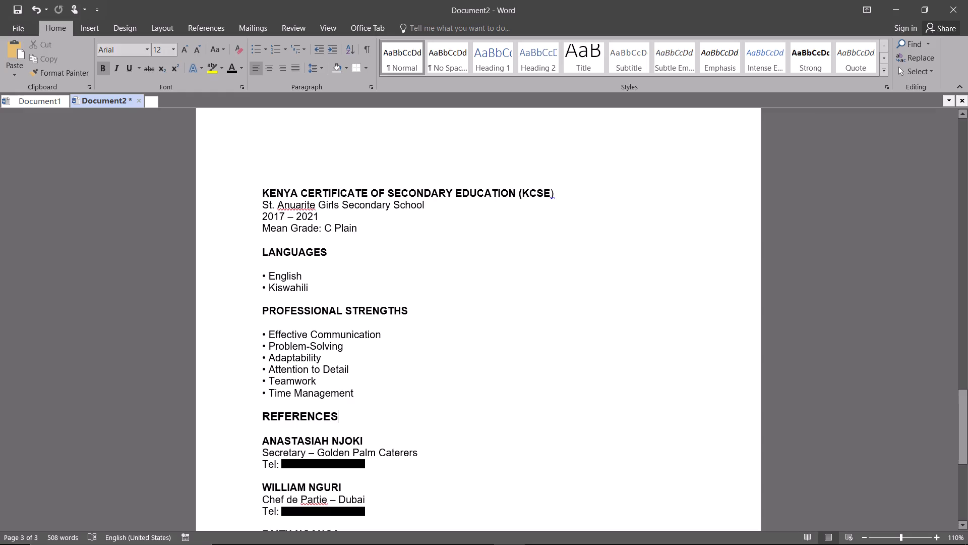
scroll(326, 404, "up", 1)
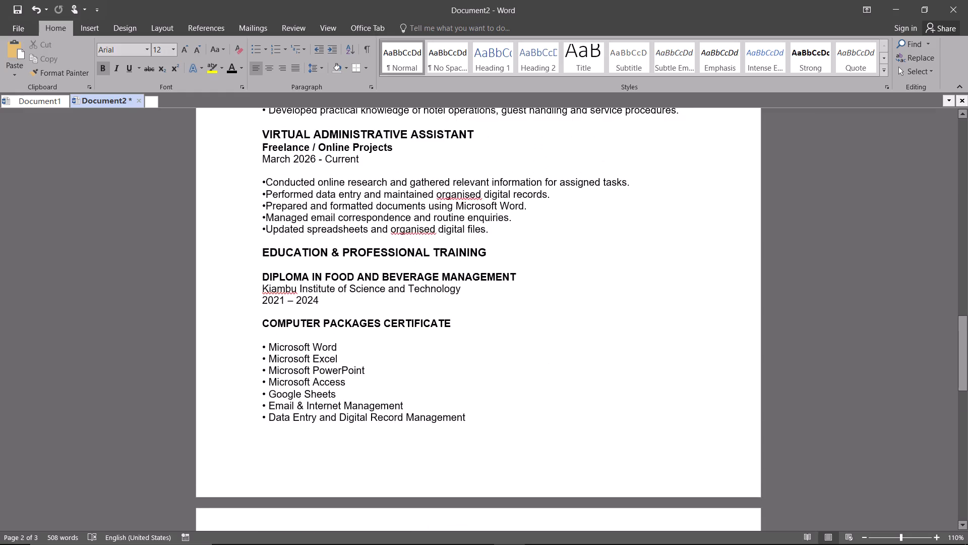
Add a new line beneath the fourth referee's name at the end of the References section.
scroll(326, 404, "down", 2)
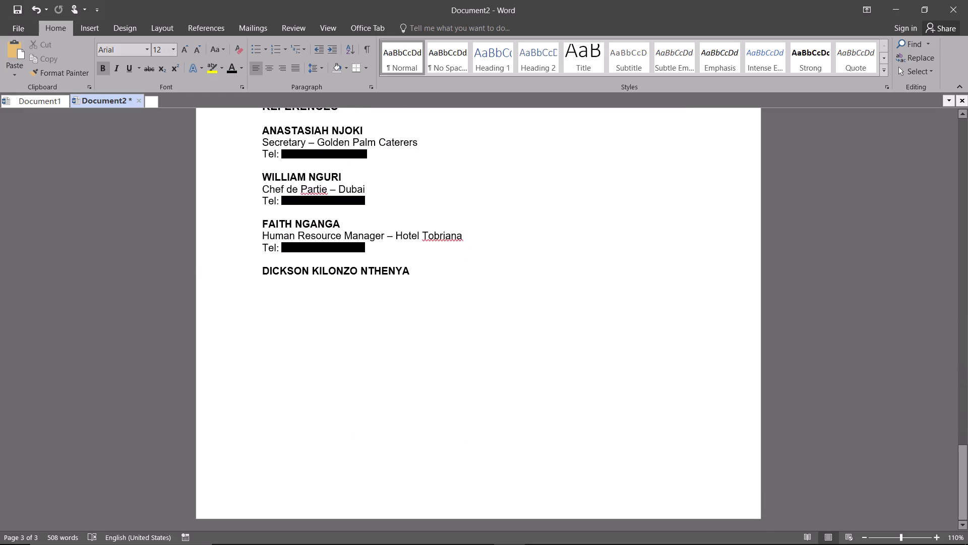
left_click(423, 274)
key("Return")
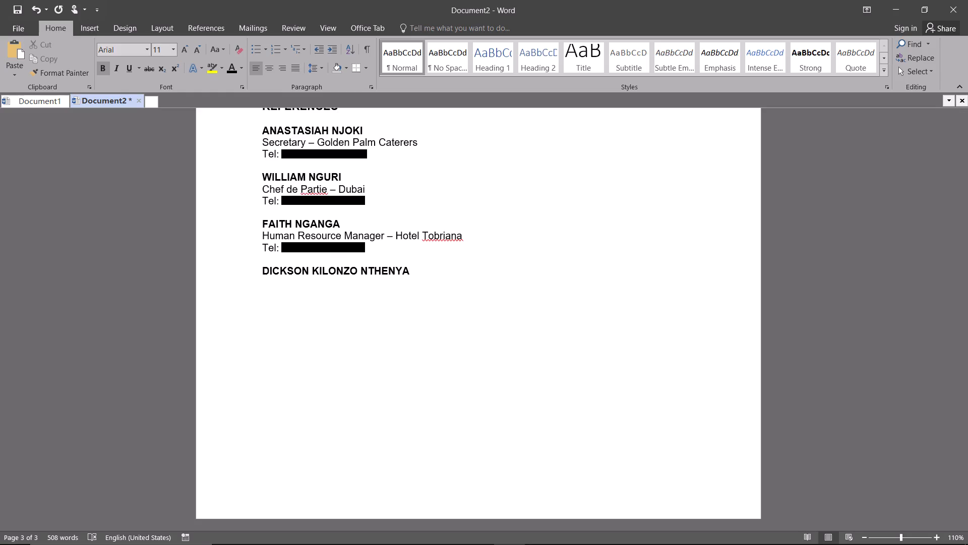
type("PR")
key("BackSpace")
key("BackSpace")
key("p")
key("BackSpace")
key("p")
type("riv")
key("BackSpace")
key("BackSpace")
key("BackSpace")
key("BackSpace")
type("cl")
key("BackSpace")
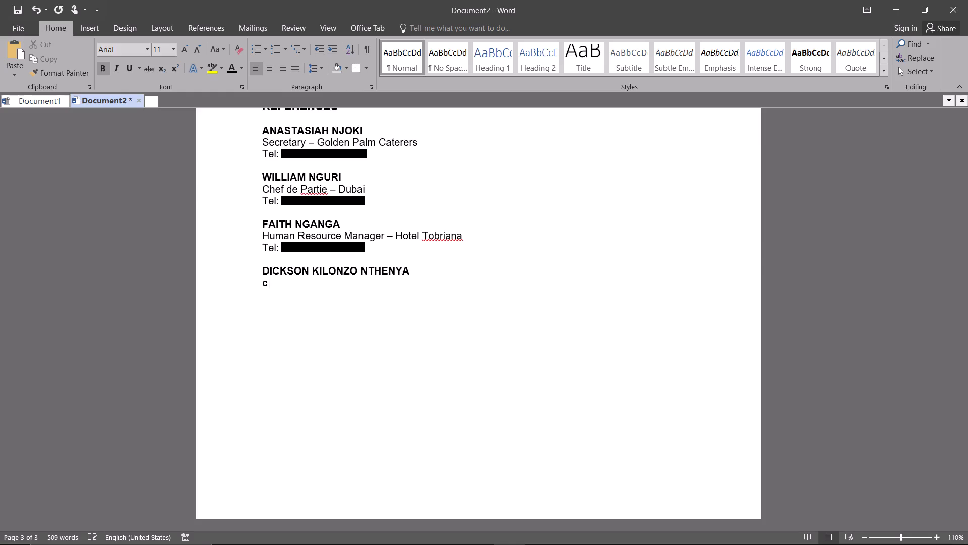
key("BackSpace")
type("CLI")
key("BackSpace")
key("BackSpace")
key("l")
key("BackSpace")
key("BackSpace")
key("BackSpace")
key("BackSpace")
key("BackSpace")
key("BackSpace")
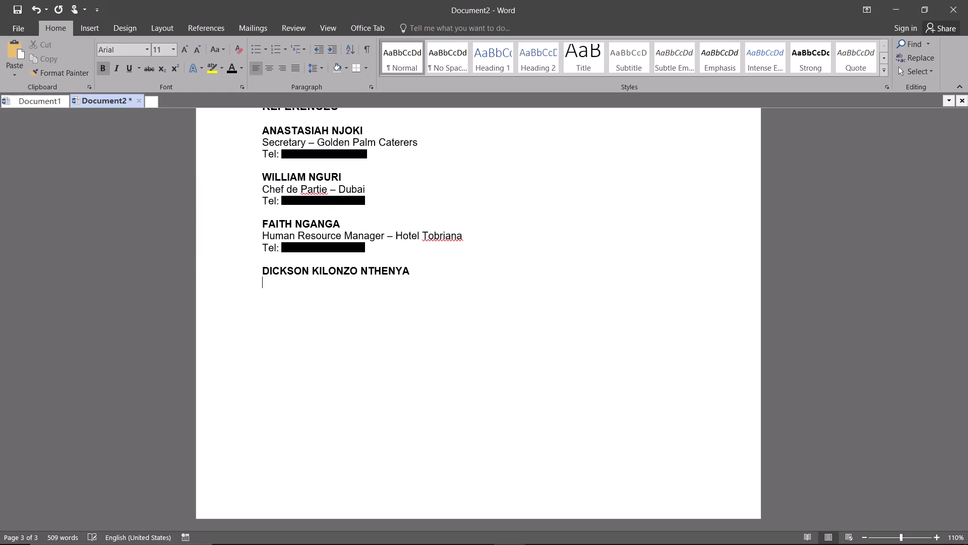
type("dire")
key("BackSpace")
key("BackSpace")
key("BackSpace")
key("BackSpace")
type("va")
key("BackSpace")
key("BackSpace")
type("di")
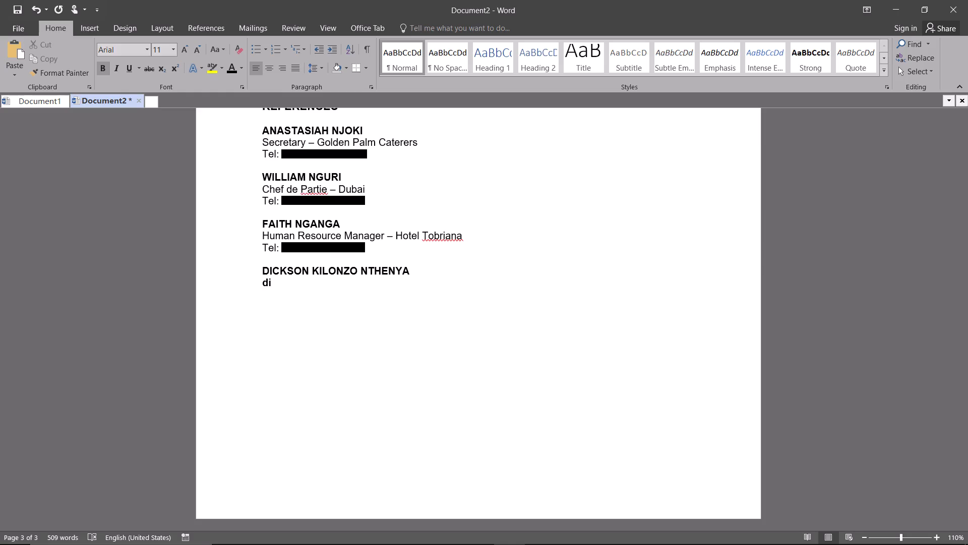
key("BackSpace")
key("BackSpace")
Enter the fourth referee's job title as "Director (VA)" on the line below the name.
key("d")
type("irectore")
key("BackSpace")
key("space")
key("shift+parenleft")
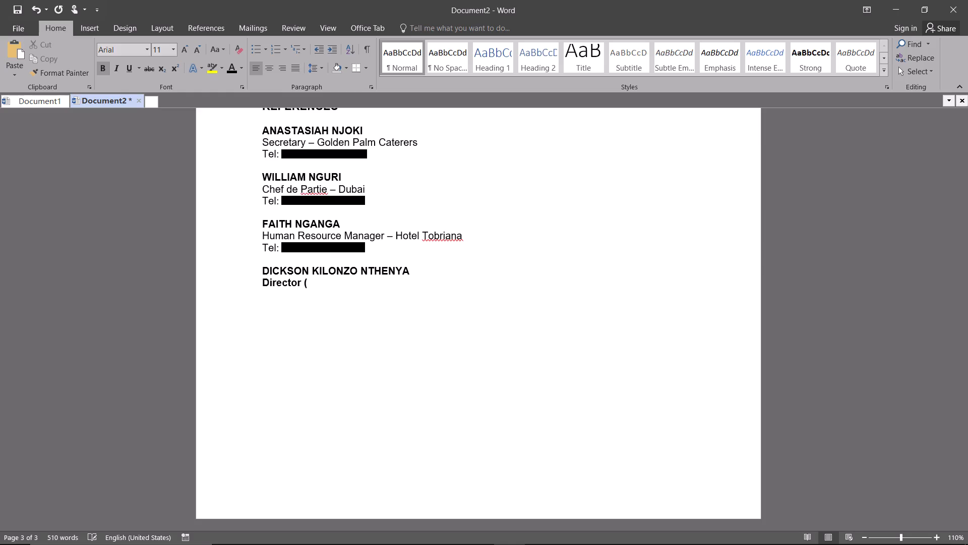
key("v")
key("BackSpace")
key("BackSpace")
key("v")
key("a")
key("BackSpace")
key("a")
key("shift+parenright")
left_click(303, 282)
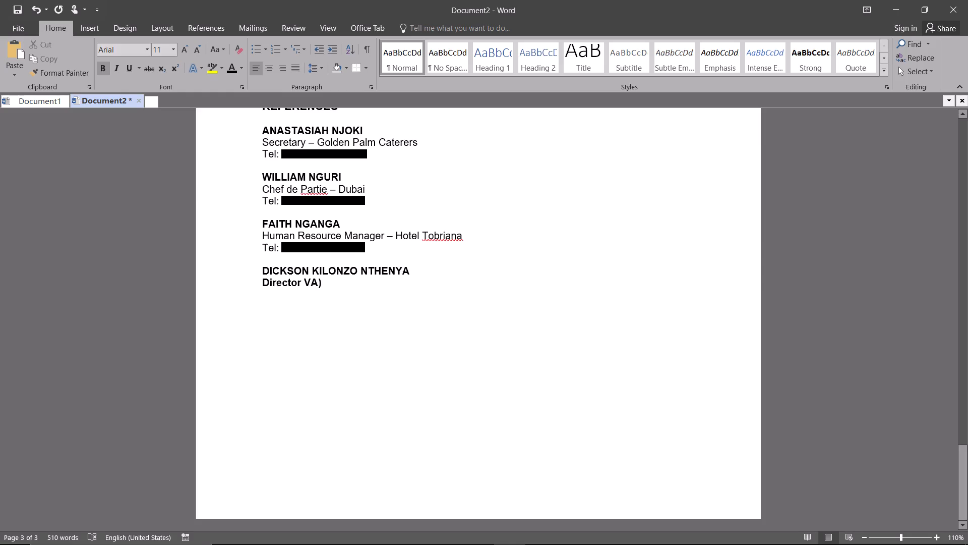
key("shift+parenleft")
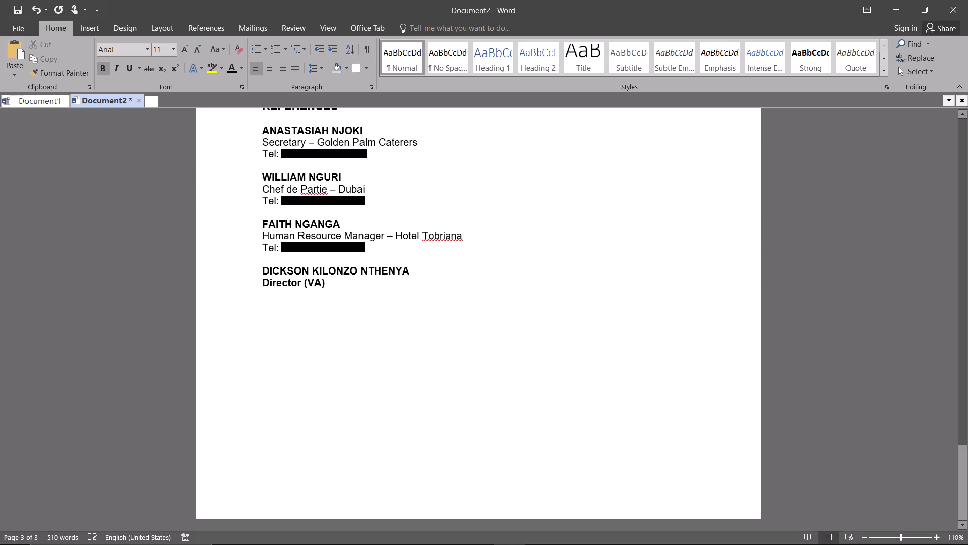
left_click(303, 284)
key("space")
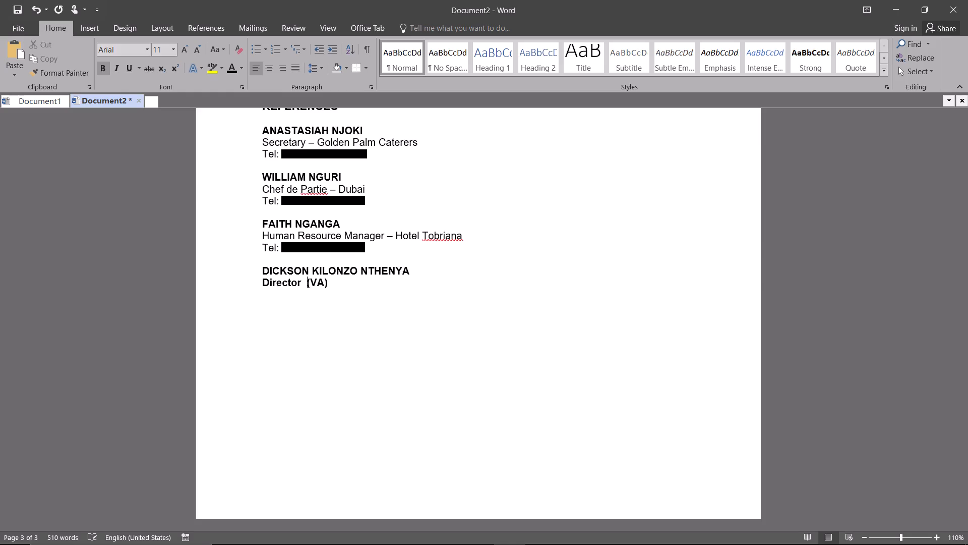
key("BackSpace")
Insert a dash and the company name "B Plan Contractors" between "Director" and "(VA)" in the fourth referee's job title.
key("minus")
key("b")
key("BackSpace")
key("b")
key("space")
key("p")
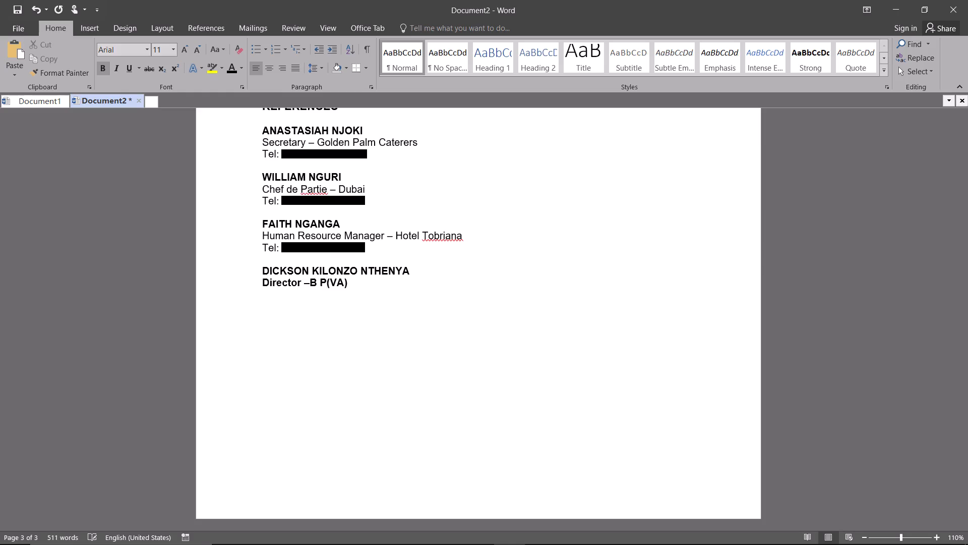
type("la")
type("m")
key("space")
key("BackSpace")
key("BackSpace")
type("n")
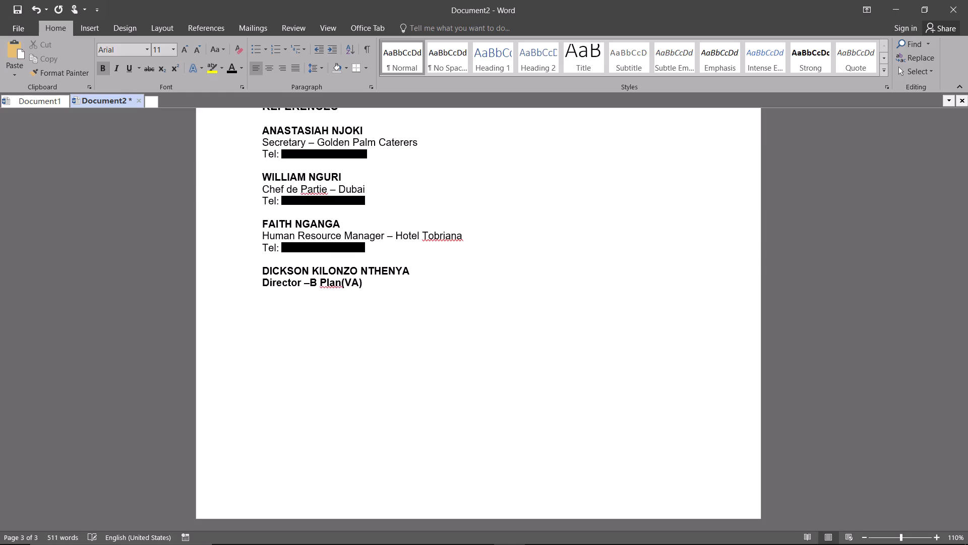
key("space")
type("ontrac")
type("to")
type("res")
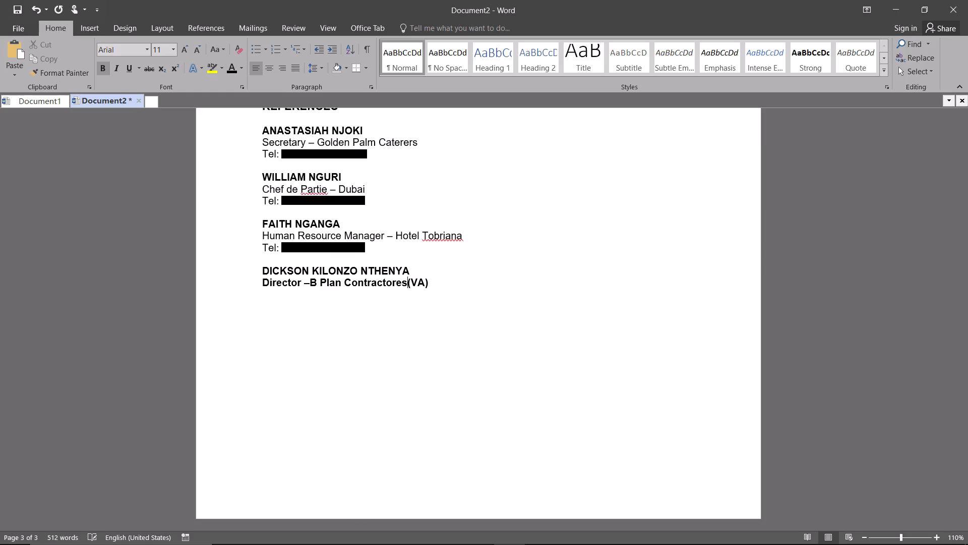
key("BackSpace")
key("BackSpace")
key("s")
Add "ltd" after "B Plan Contractors" in the fourth referee's job title line, before "(VA)".
key("space")
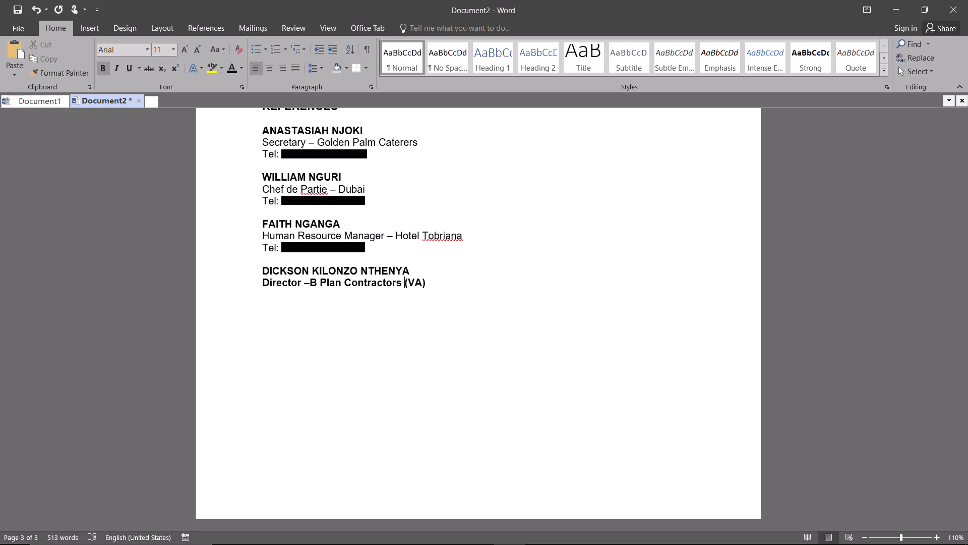
key("l")
type("TD")
key("BackSpace")
key("BackSpace")
key("BackSpace")
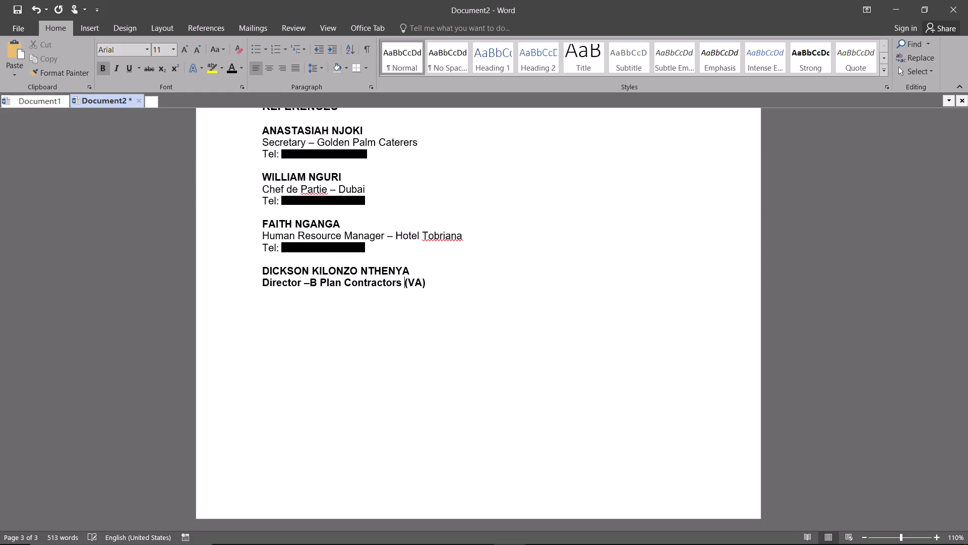
key("l")
type("td")
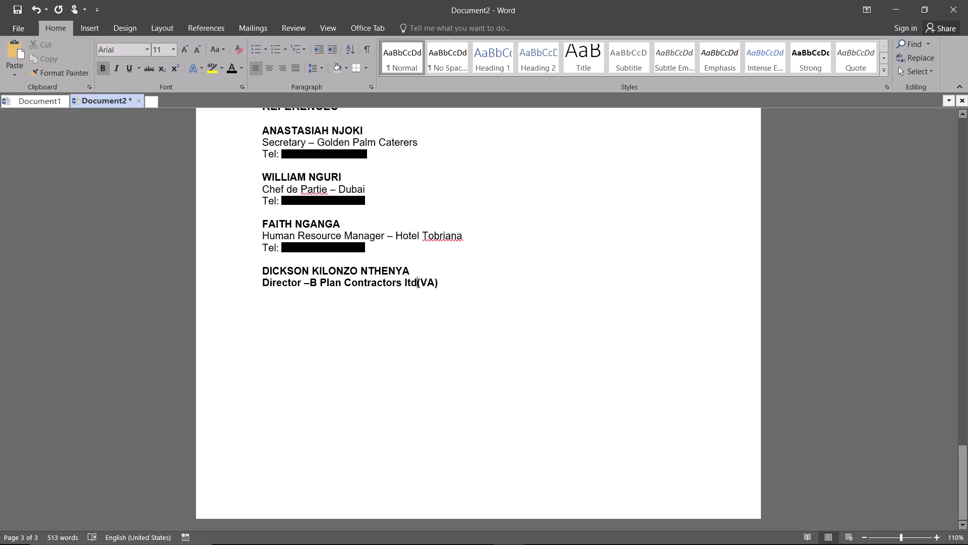
Insert a new line reading "client" between the fourth referee's name and the job title line.
left_click(410, 266)
key("Return")
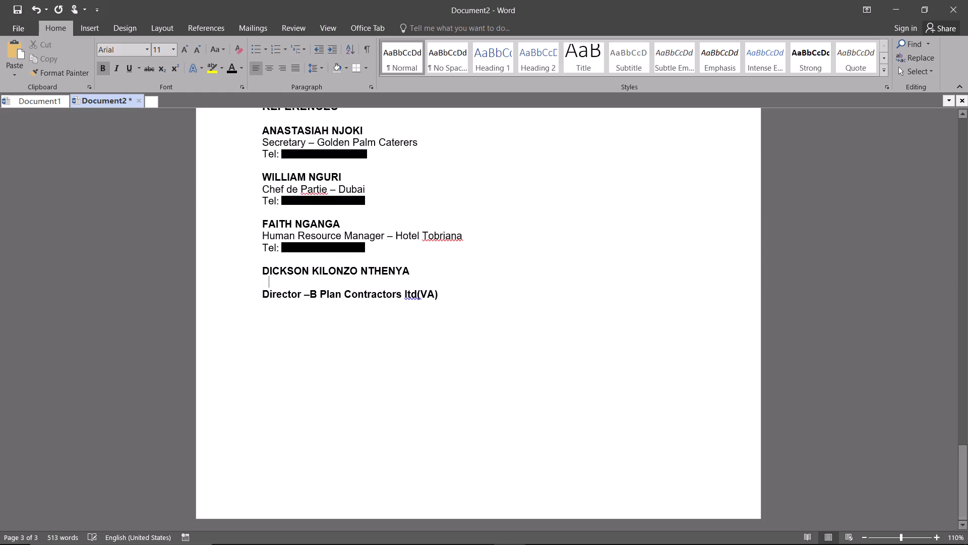
type("cli")
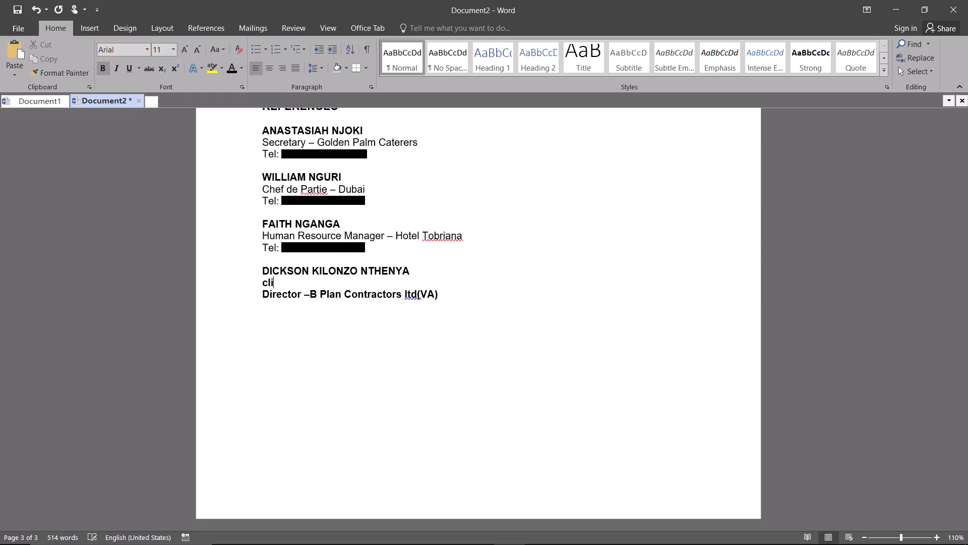
type("ent")
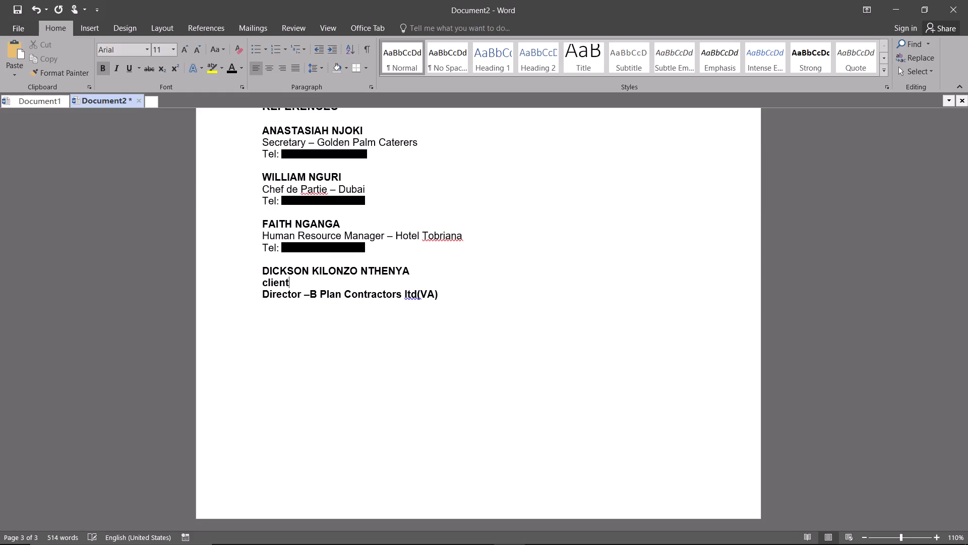
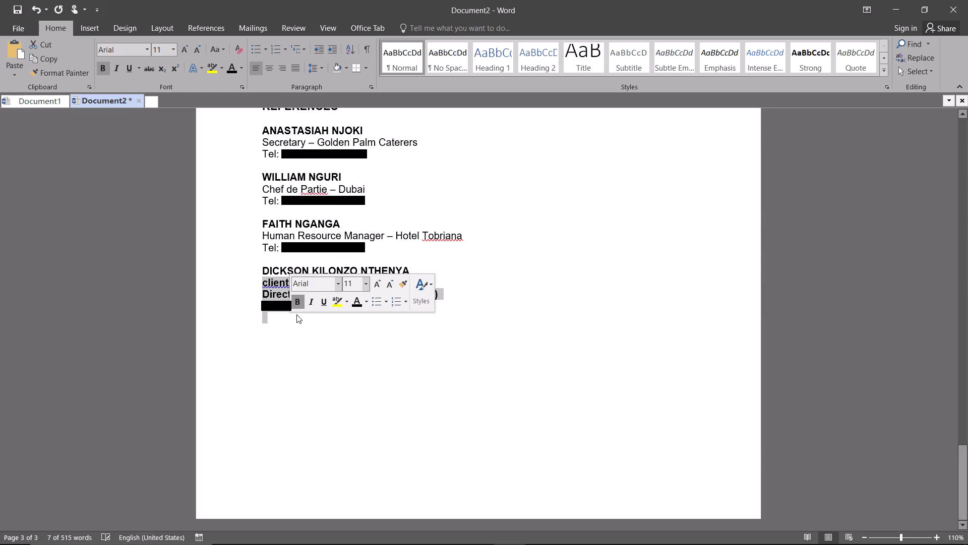
Remove the bold formatting from the client, job title and phone lines under the fourth referee's name.
left_click(298, 303)
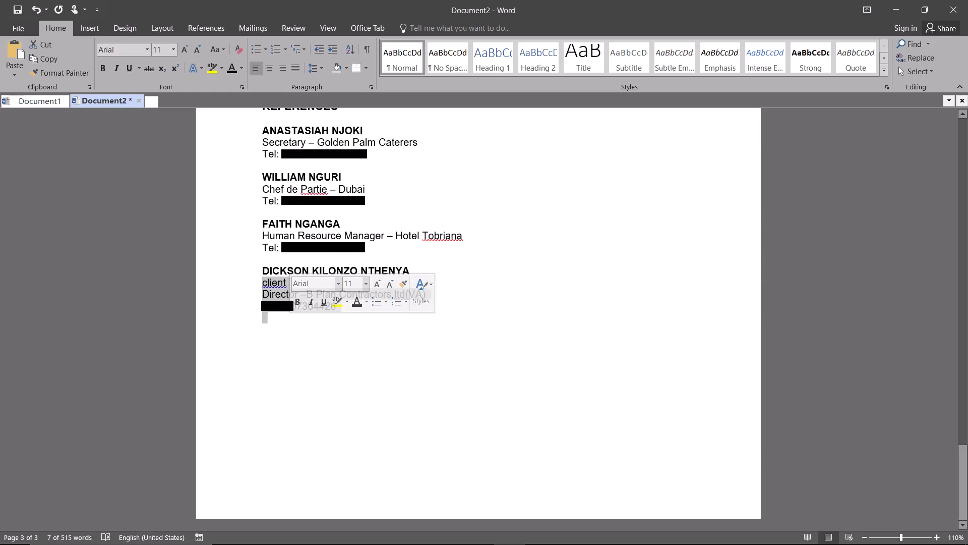
left_click(306, 335)
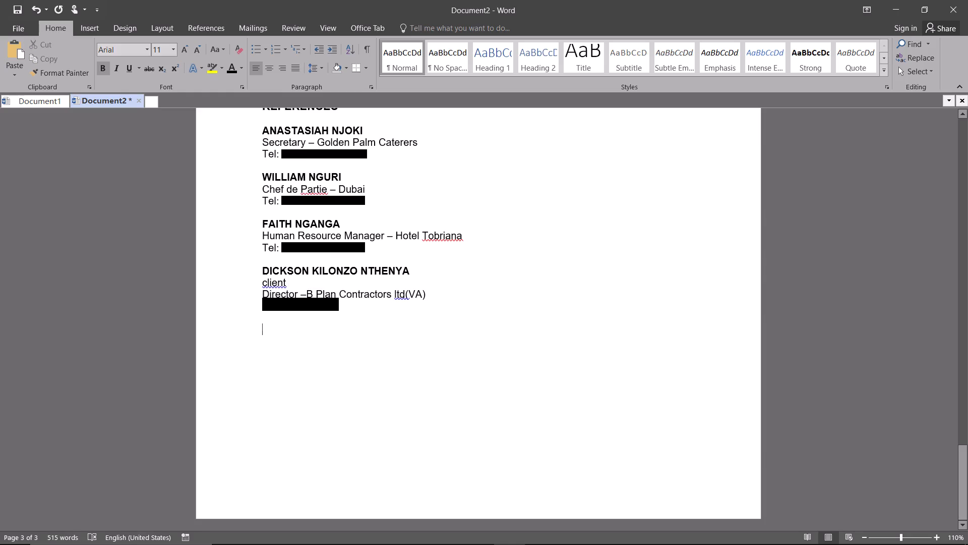
Insert a space between "ltd" and "(VA)" in the fourth referee's job title line.
left_click(404, 294)
key("space")
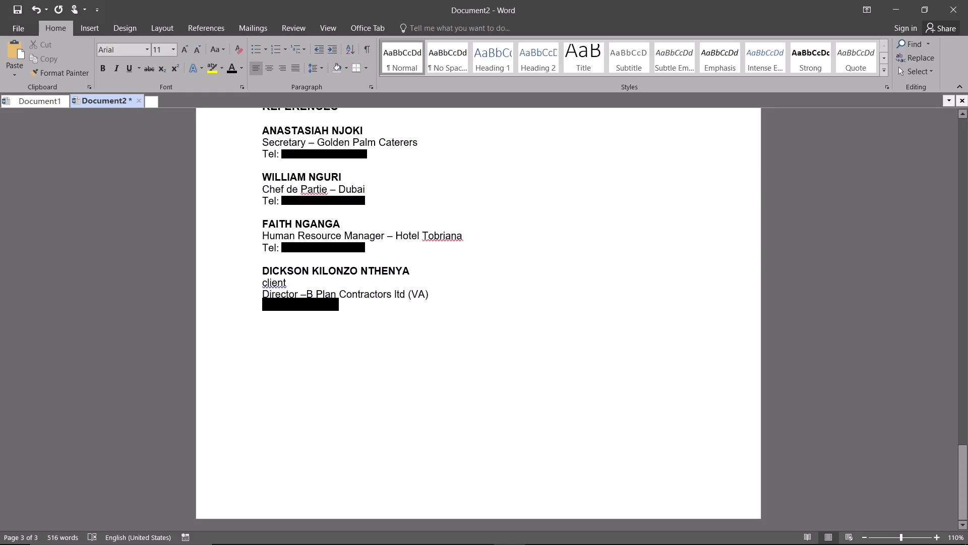
Split the fourth referee's phone number into groups by inserting three spaces between its digits.
left_click(284, 304)
key("space")
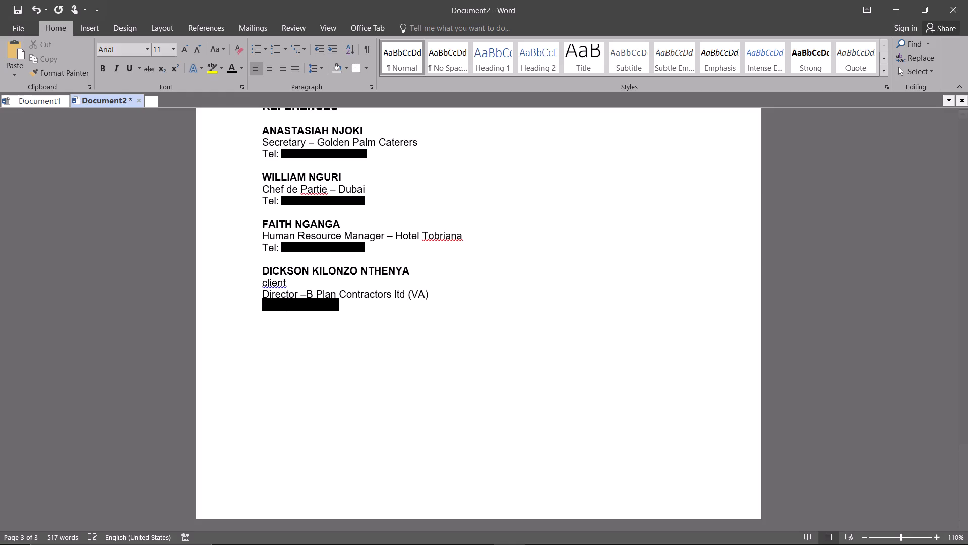
left_click(304, 301)
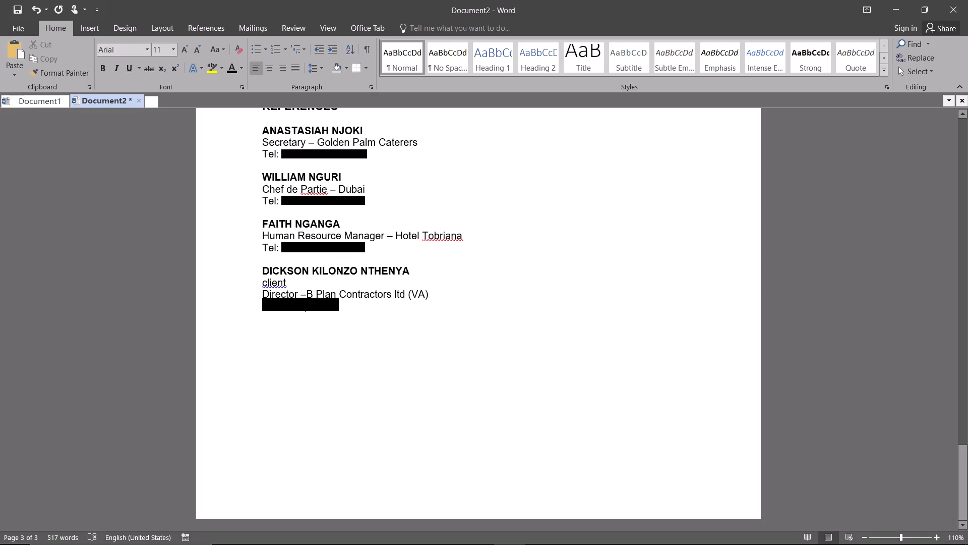
key("space")
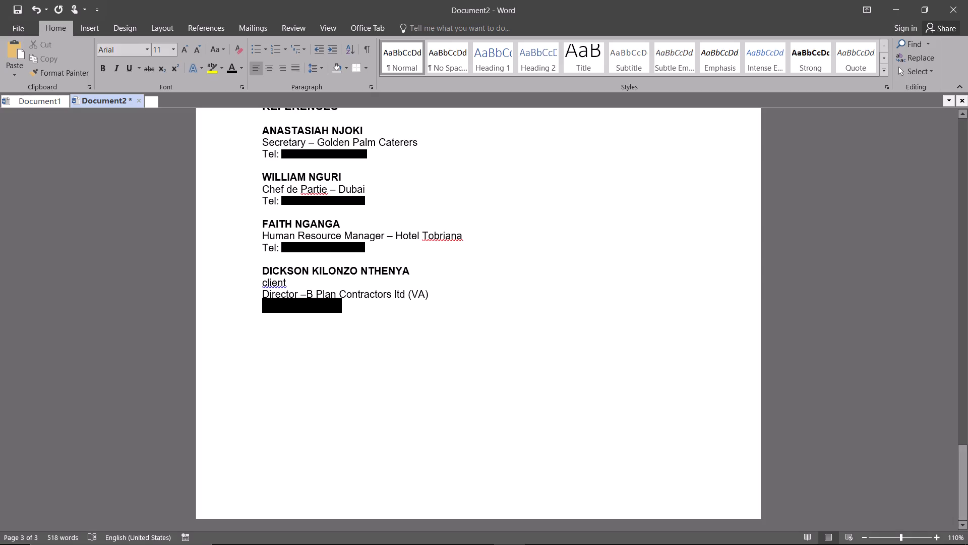
left_click(323, 306)
key("space")
Capitalise the first letter of "client" so the line under the fourth referee's name reads "Client".
left_click(266, 284)
key("BackSpace")
key("c")
Replace the first referee's company name after "Secretary –" with "The Win Hotel", keeping the telephone entry on its own line below.
left_click_drag(419, 140, 369, 130)
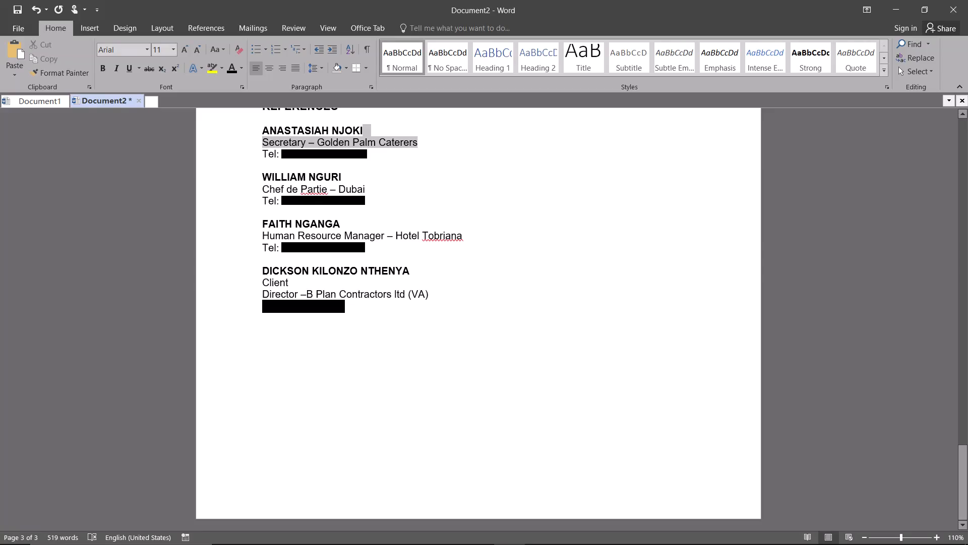
left_click_drag(369, 130, 330, 142)
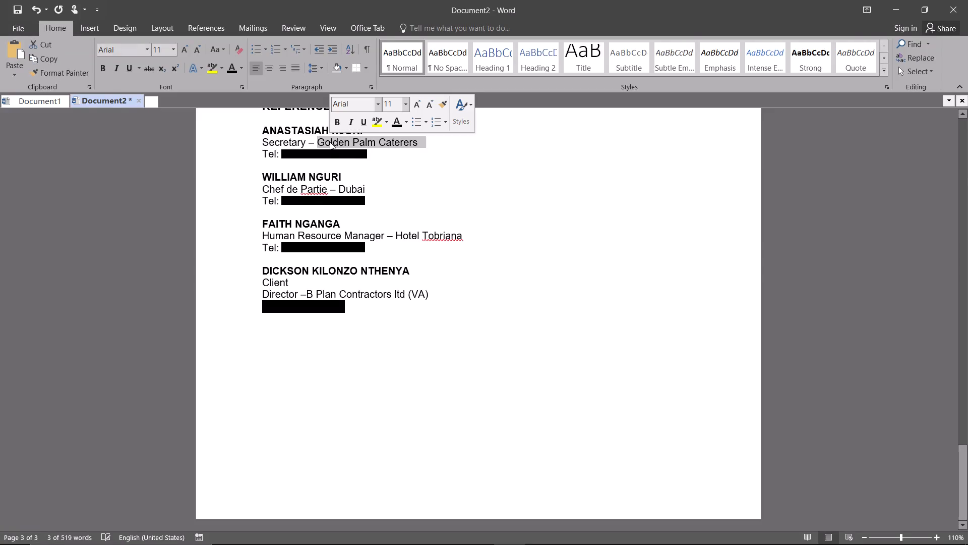
key("BackSpace")
type("THE")
key("space")
key("BackSpace")
key("BackSpace")
key("BackSpace")
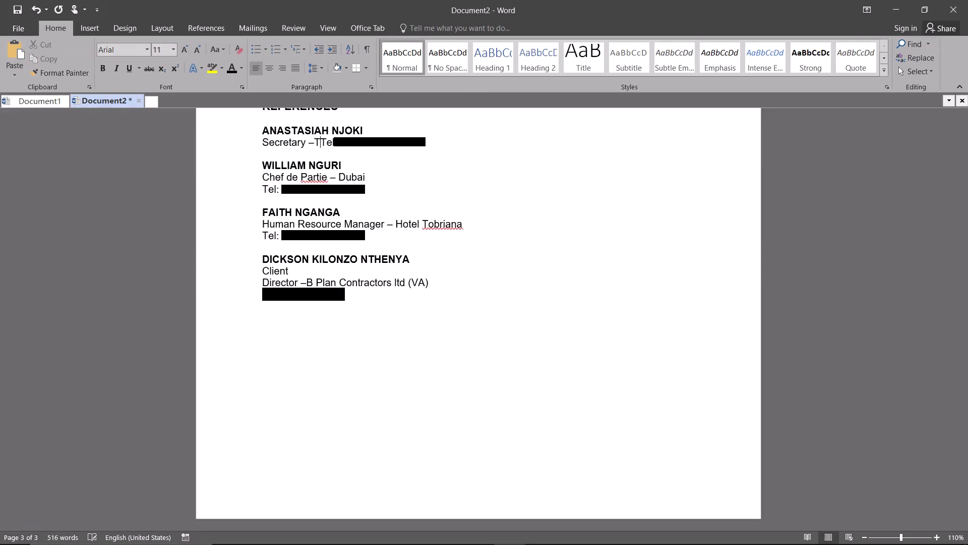
key("h")
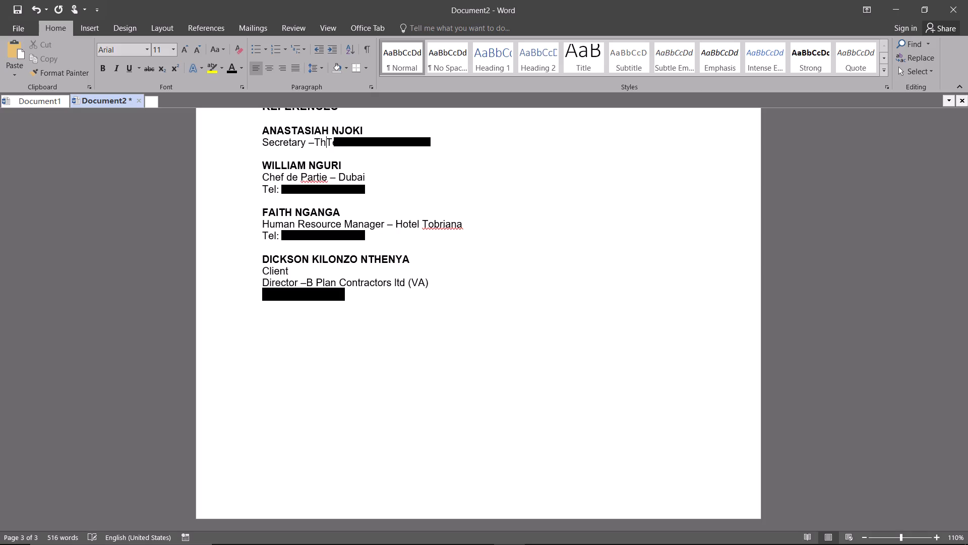
type("e")
key("space")
key("w")
type("in")
key("space")
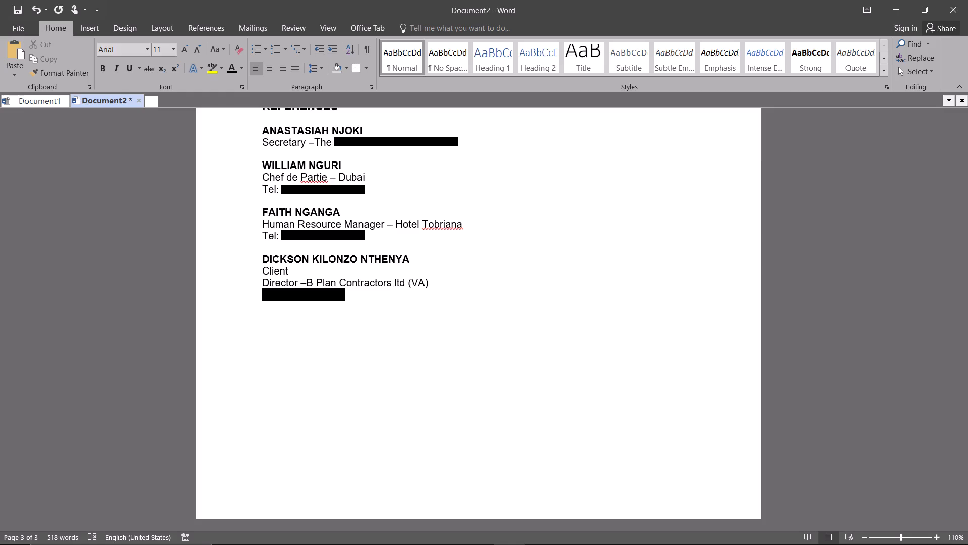
key("h")
key("BackSpace")
key("h")
type("otek")
key("BackSpace")
key("l")
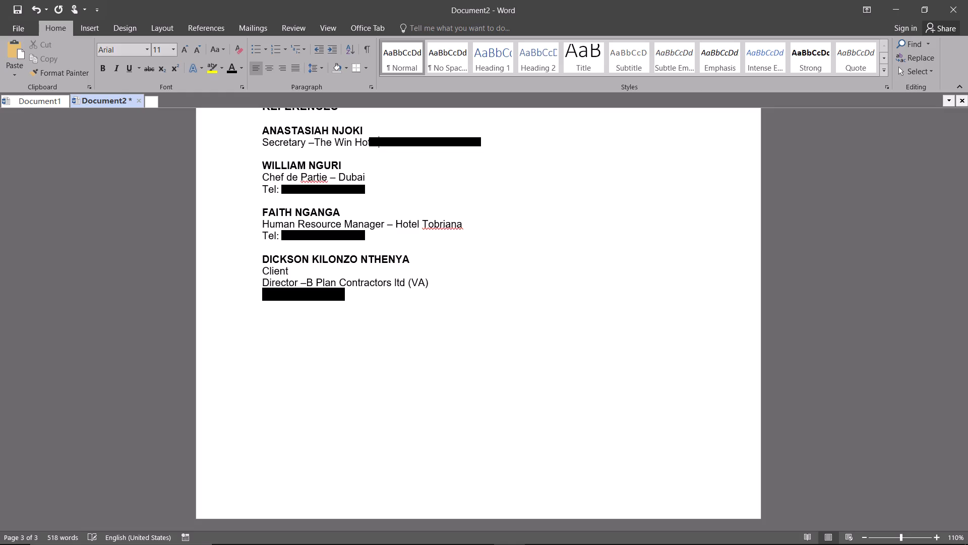
key("Return")
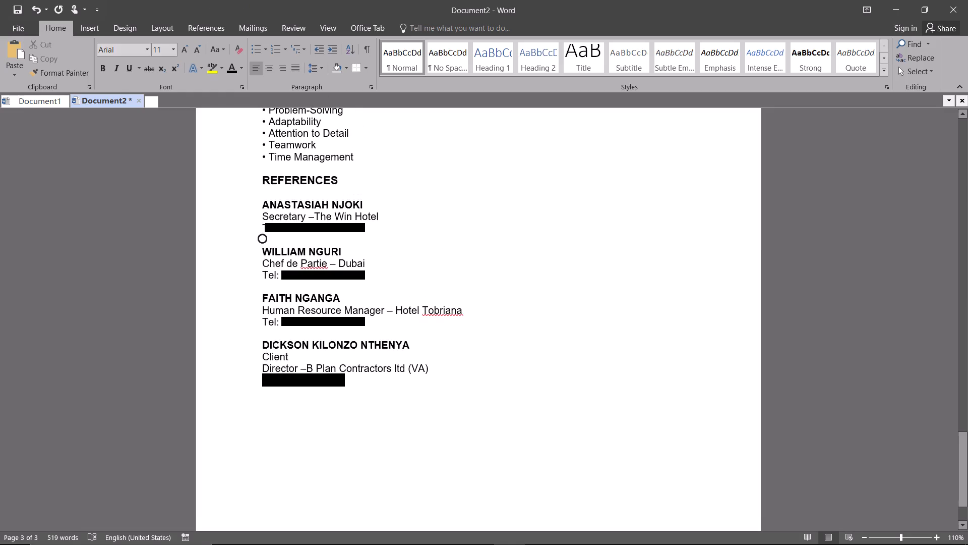
Review the layout of all the CV's pages in print preview and return to the document.
scroll(310, 317, "up", 2)
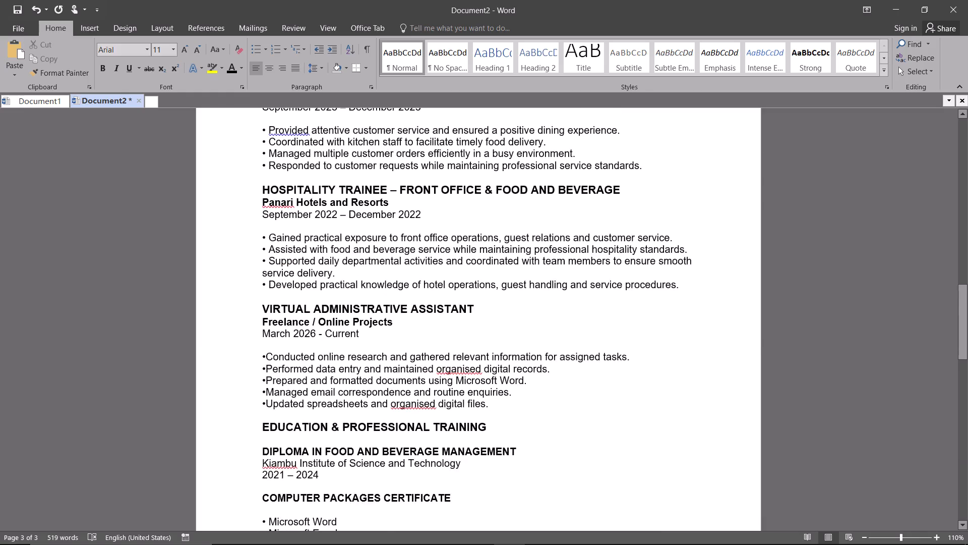
scroll(310, 317, "up", 1)
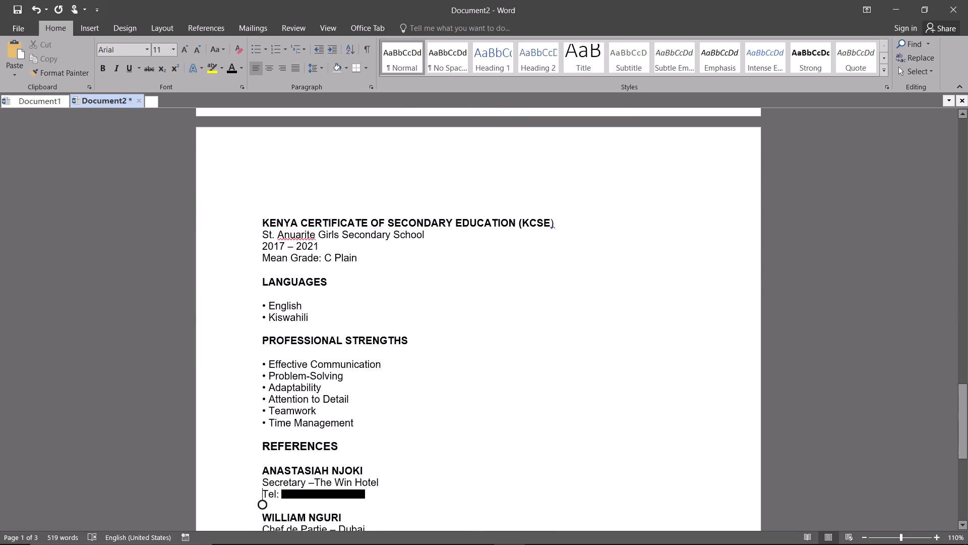
scroll(326, 395, "down", 1)
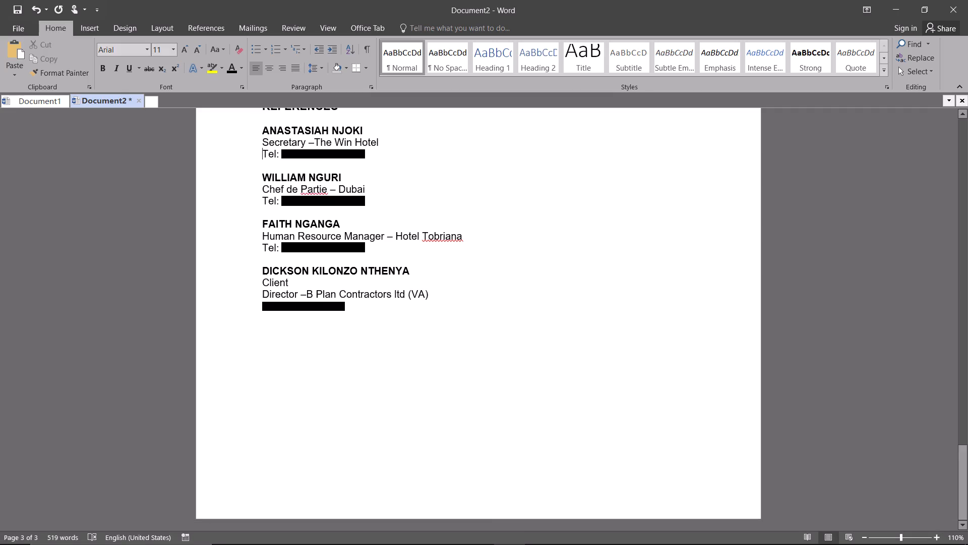
scroll(449, 431, "up", 1)
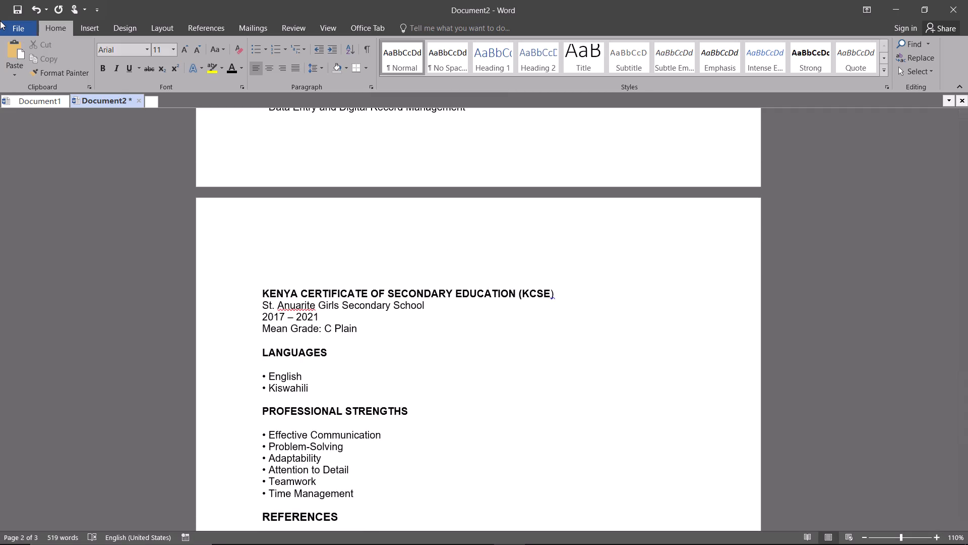
left_click(5, 22)
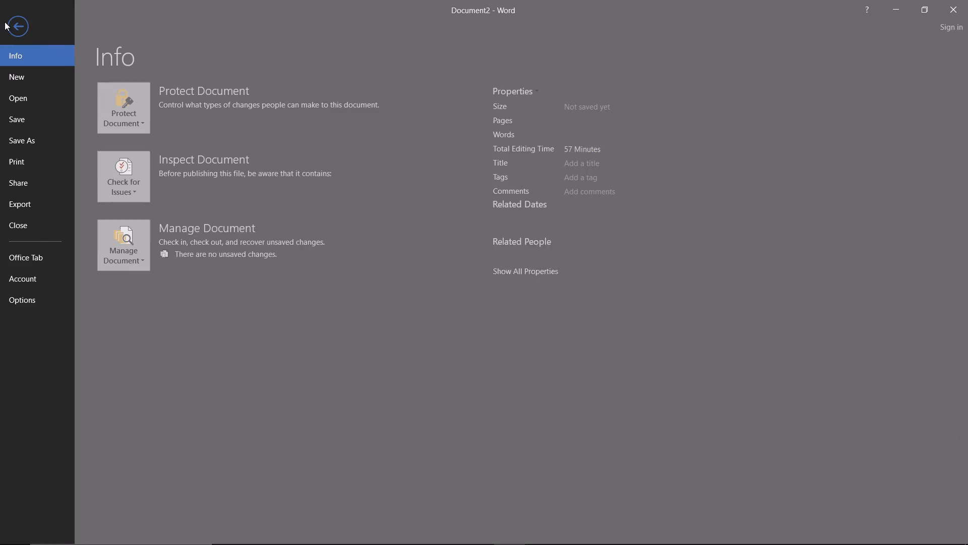
left_click(38, 166)
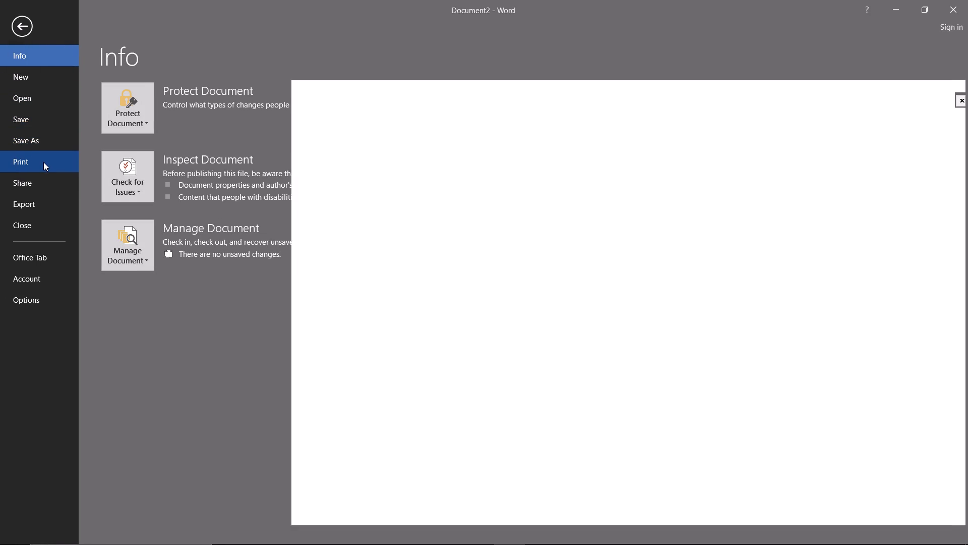
scroll(612, 353, "up", 1)
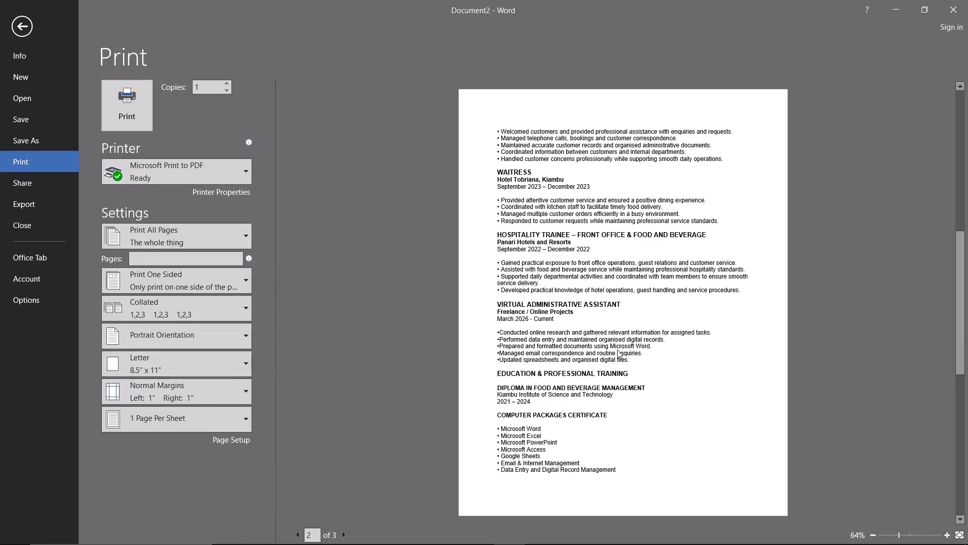
scroll(624, 338, "down", 3)
scroll(624, 338, "up", 1)
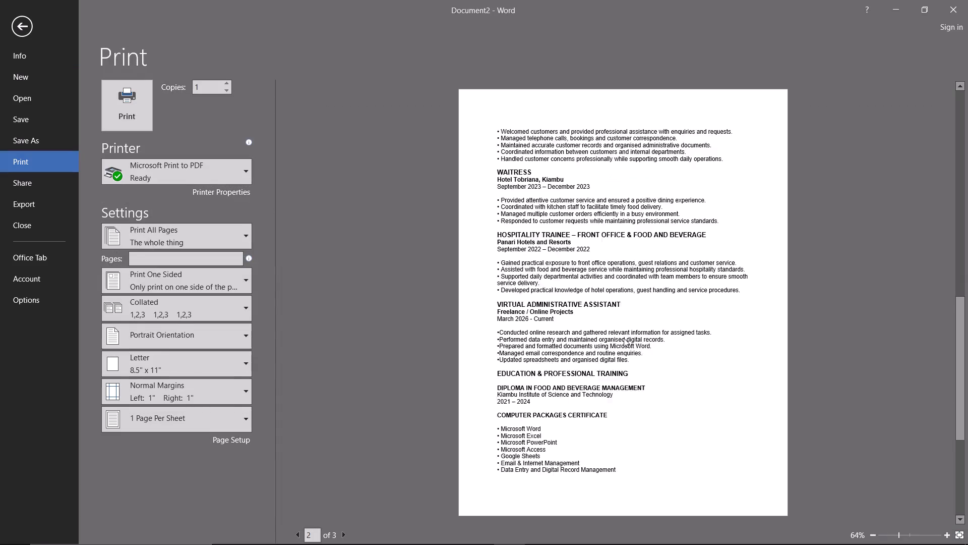
scroll(624, 338, "up", 2)
scroll(624, 338, "down", 2)
scroll(624, 338, "up", 1)
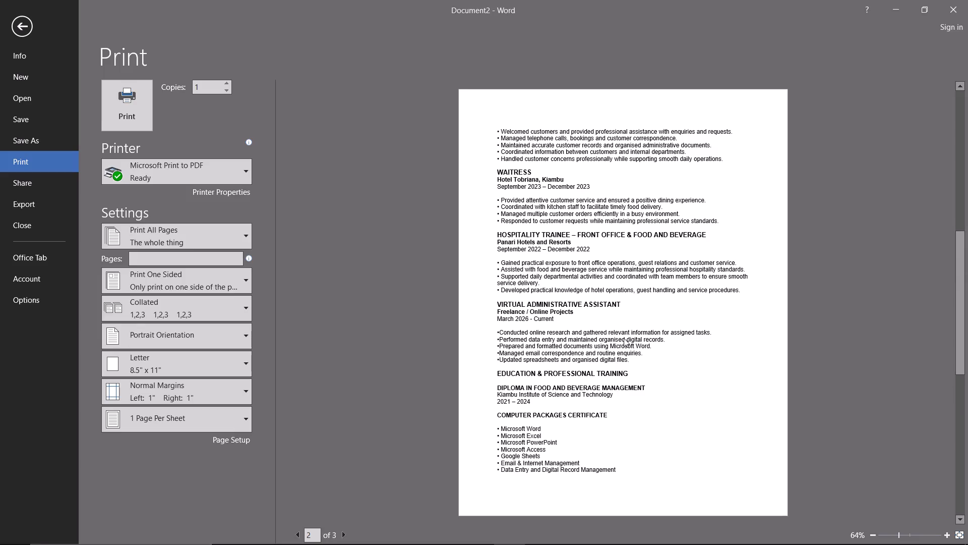
scroll(624, 338, "up", 1)
scroll(624, 338, "down", 2)
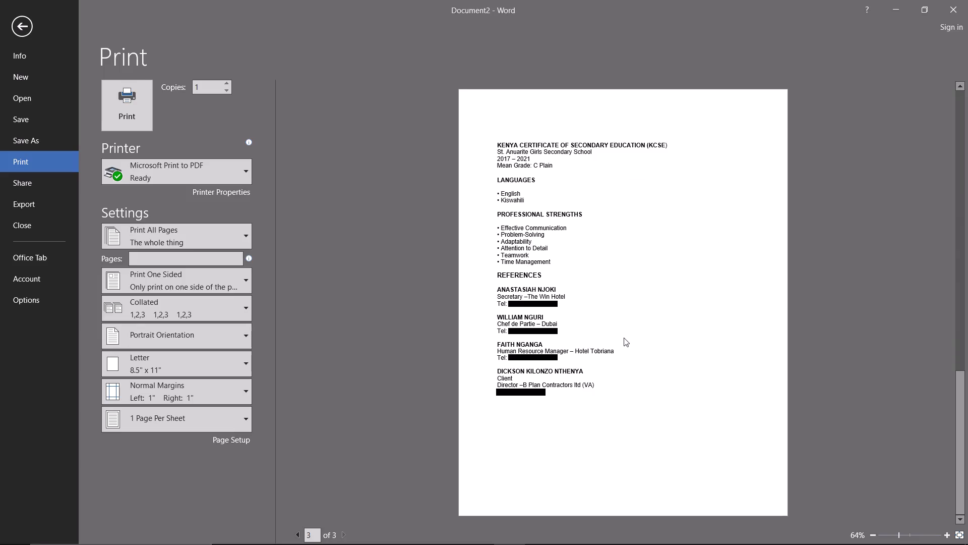
scroll(624, 338, "up", 2)
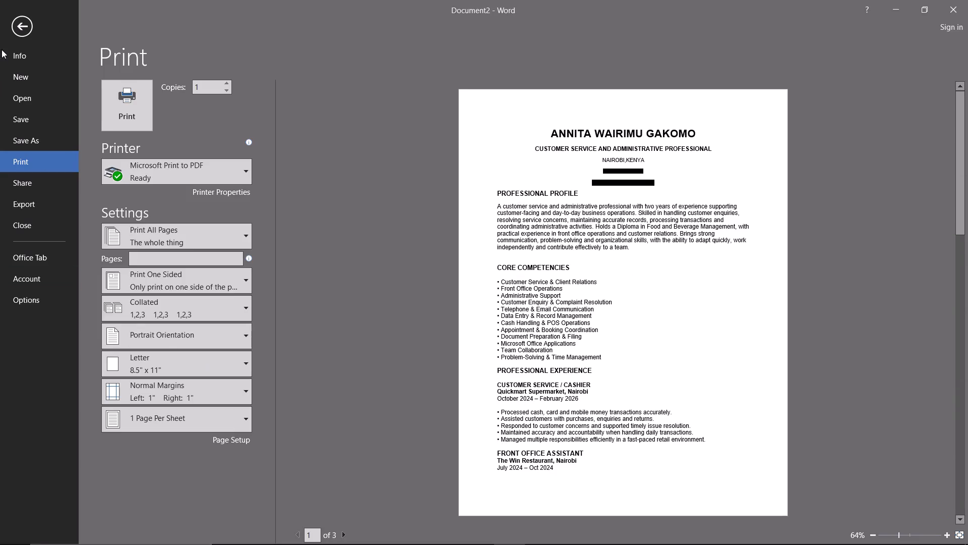
left_click(19, 34)
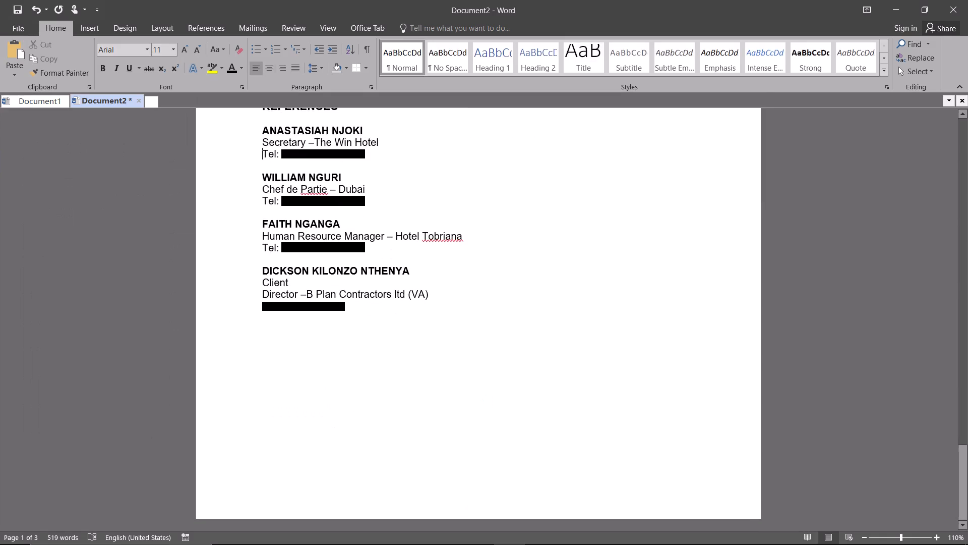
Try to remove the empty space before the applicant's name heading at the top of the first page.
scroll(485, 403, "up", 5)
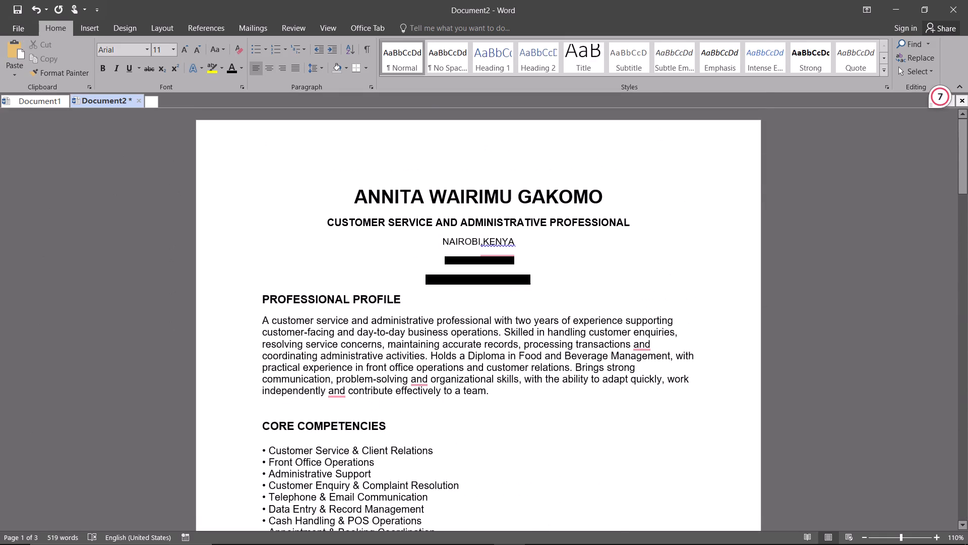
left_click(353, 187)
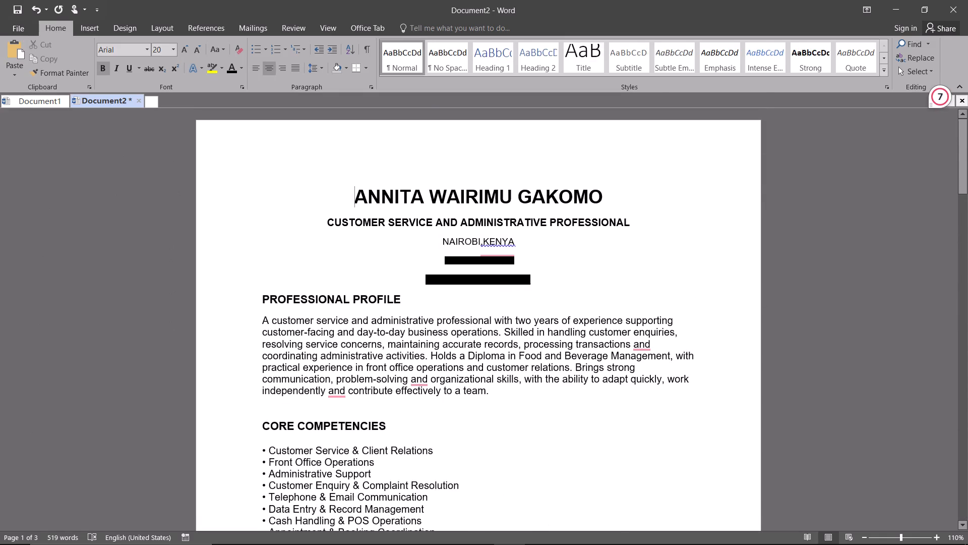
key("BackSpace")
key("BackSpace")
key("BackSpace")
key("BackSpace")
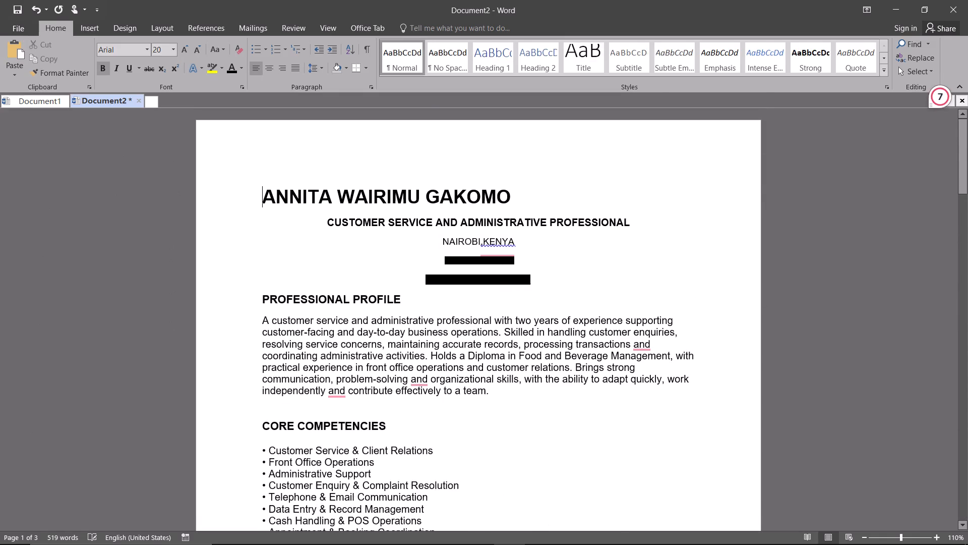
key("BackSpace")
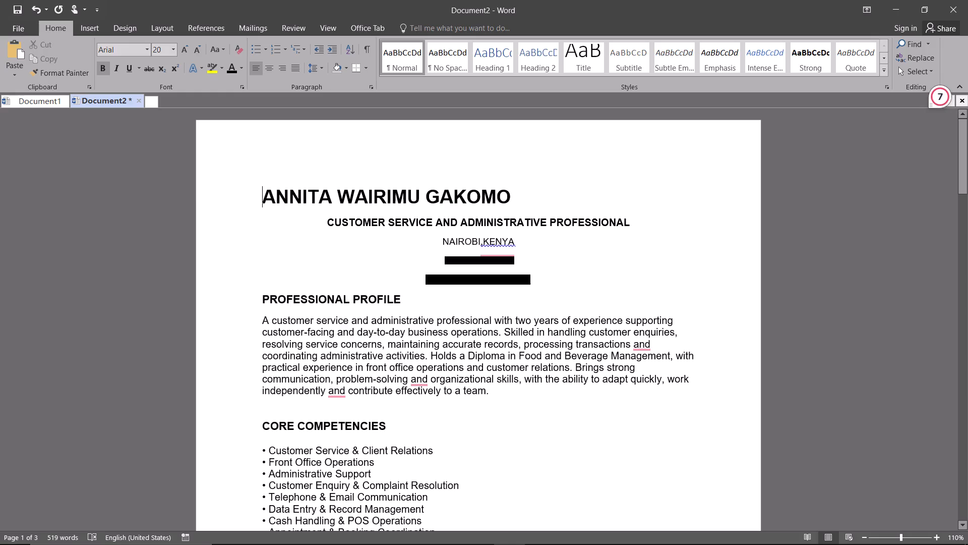
Centre the whole CV header block, from the applicant's name through the last contact line.
left_click_drag(256, 184, 257, 184)
left_click_drag(257, 184, 527, 282)
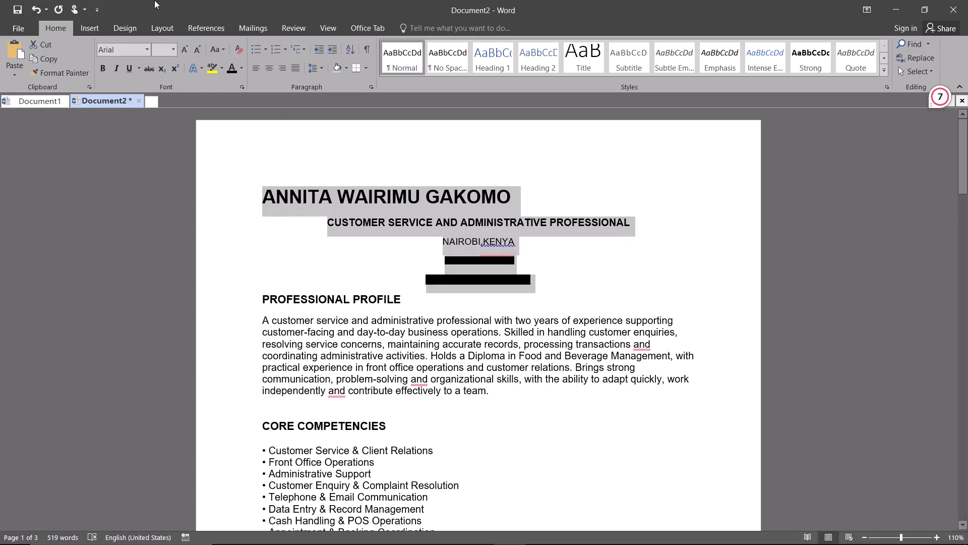
left_click(271, 68)
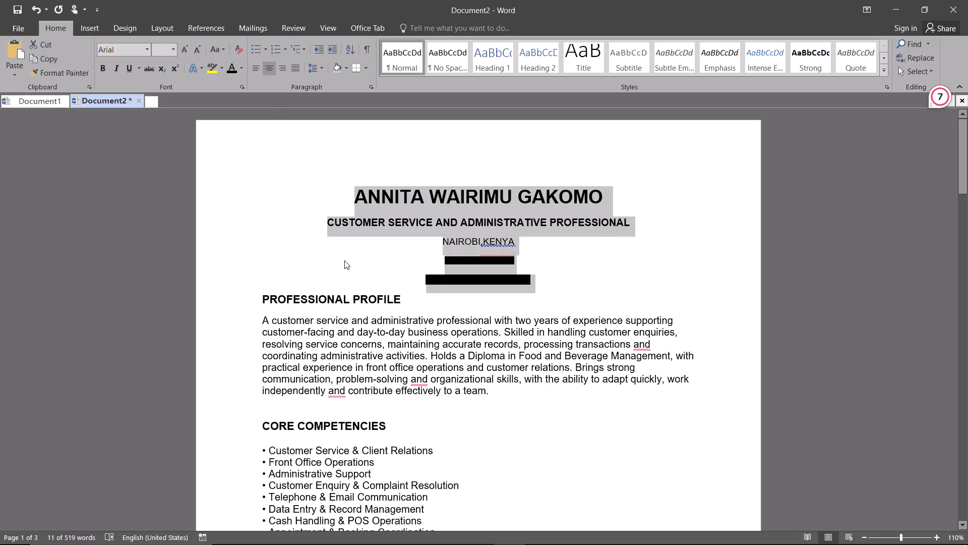
left_click(344, 260)
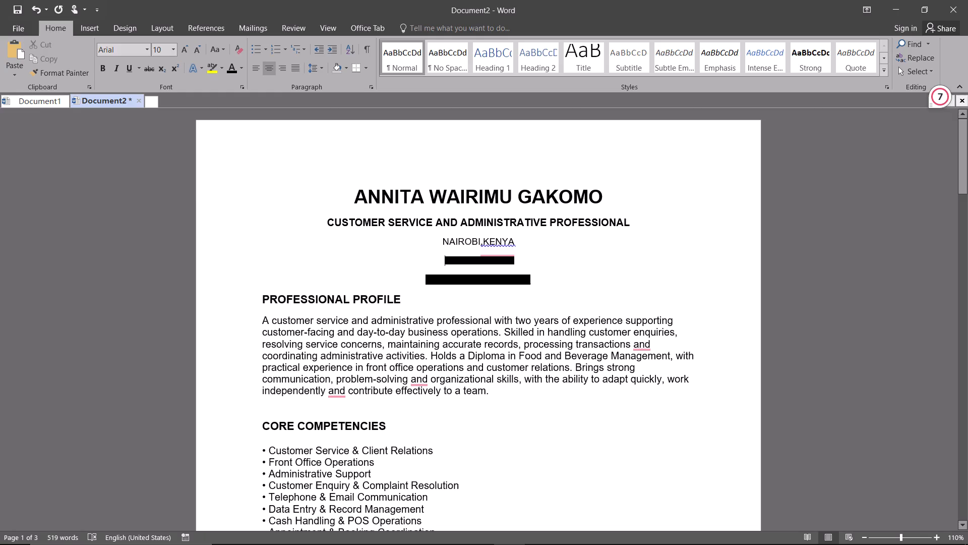
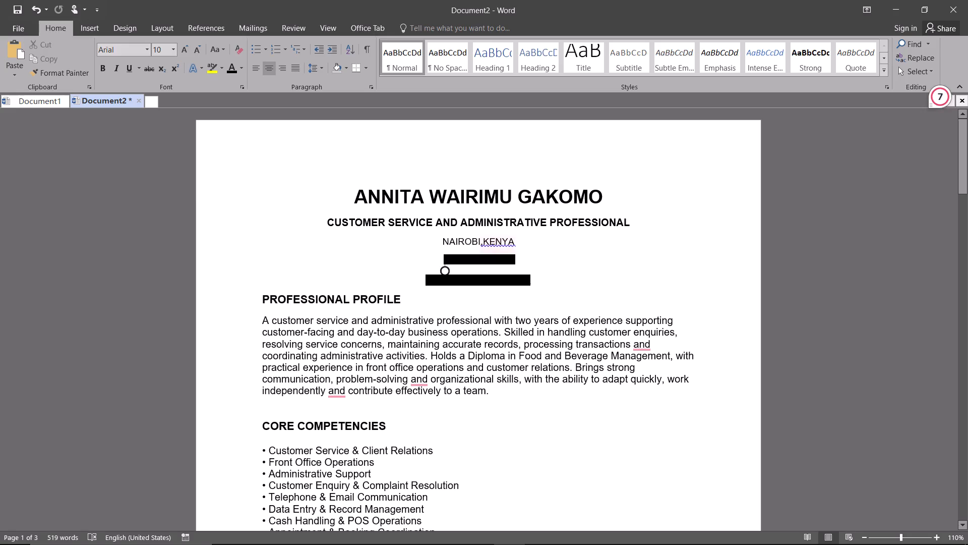
Correct the spacing after the comma in the header's location line so it reads "NAIROBI, KENYA".
left_click(503, 279)
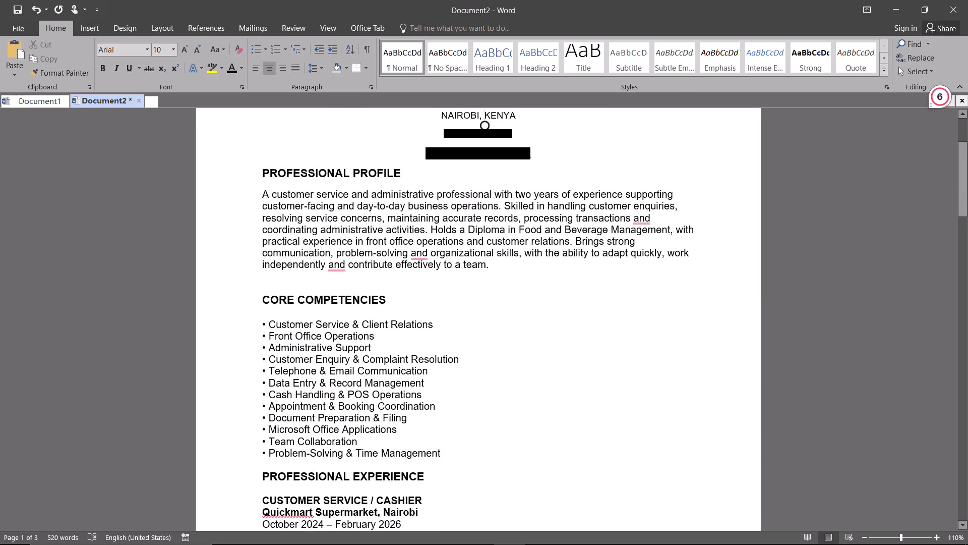
Check the flagged employer names Quickmart and Panari in the professional experience entries.
scroll(434, 459, "up", 1)
scroll(432, 461, "down", 1)
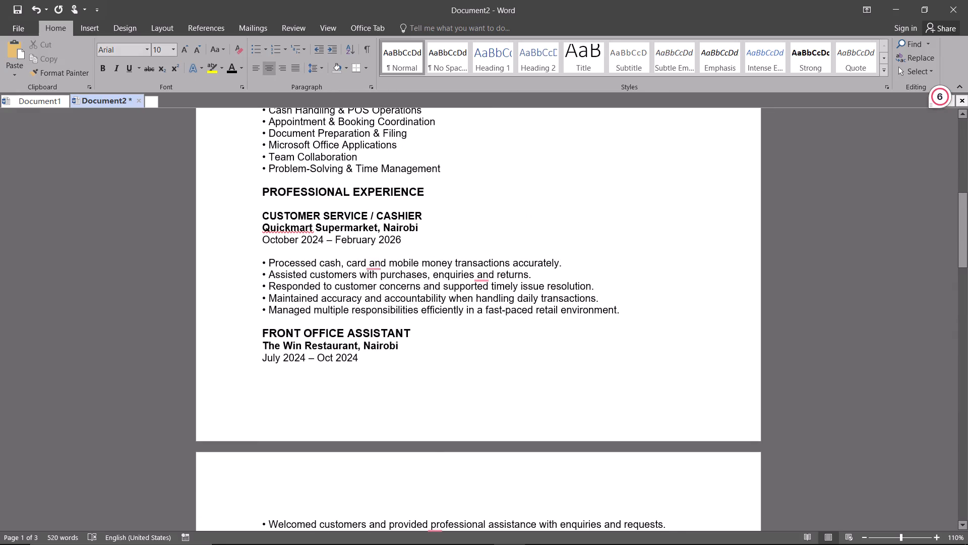
left_click(308, 227)
left_click(308, 227)
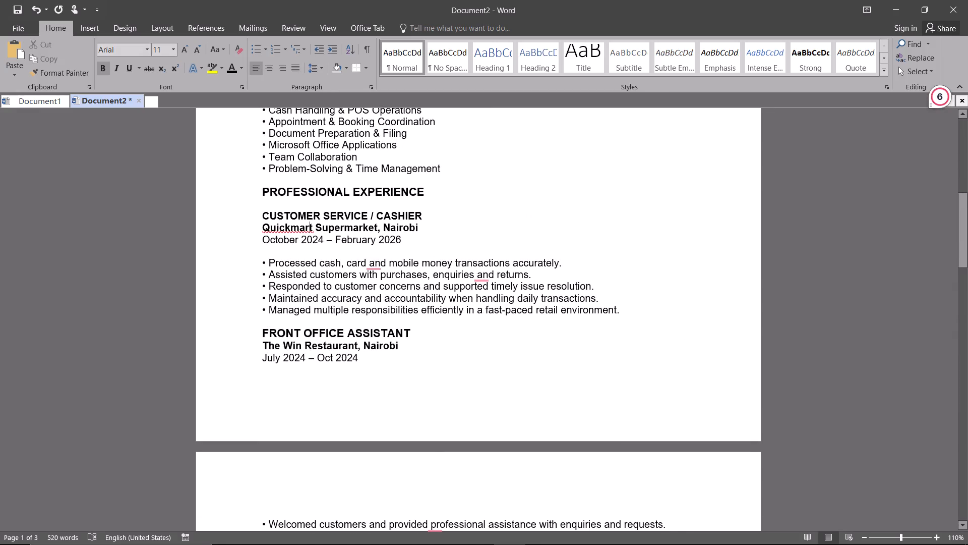
left_click(314, 222)
left_click(313, 226)
left_click(312, 227)
left_click_drag(312, 227, 266, 232)
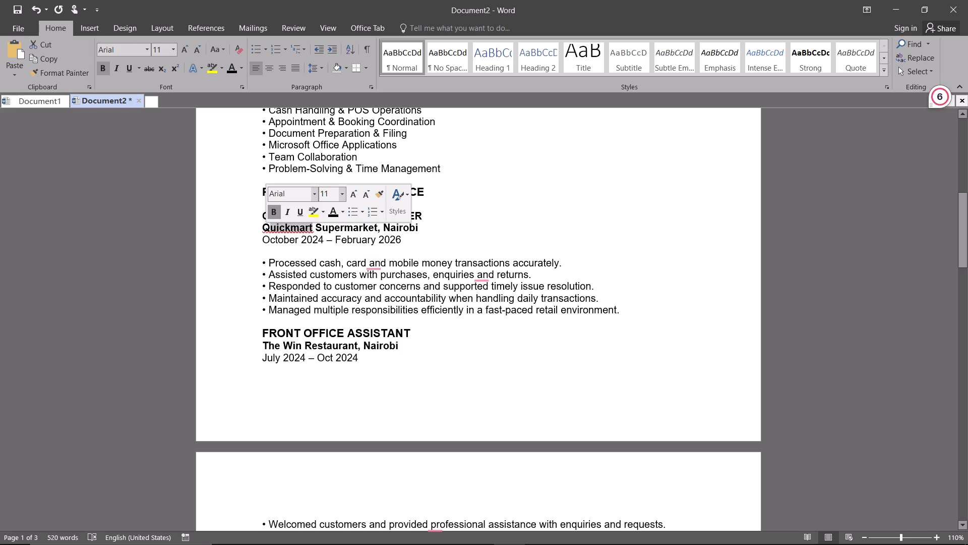
left_click(252, 236)
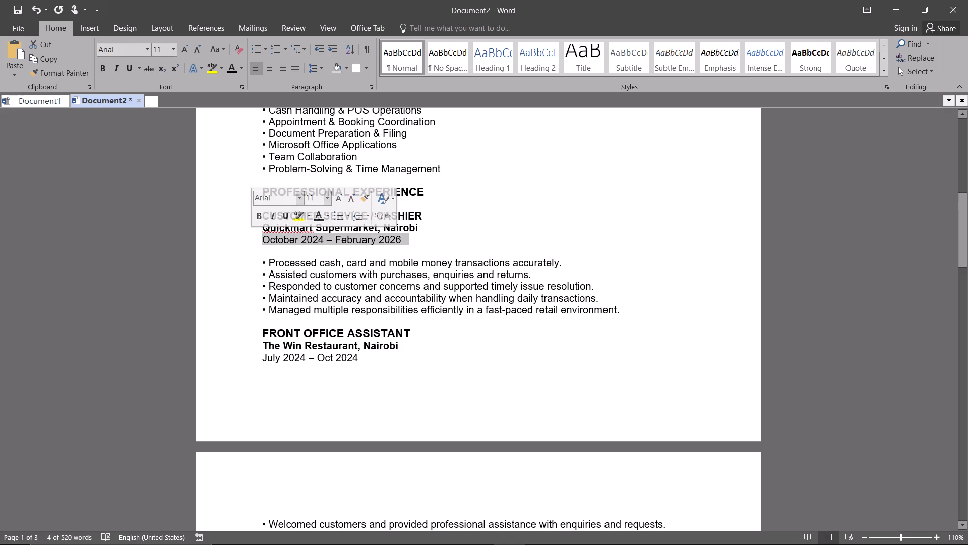
left_click(285, 260)
left_click_drag(312, 226, 263, 222)
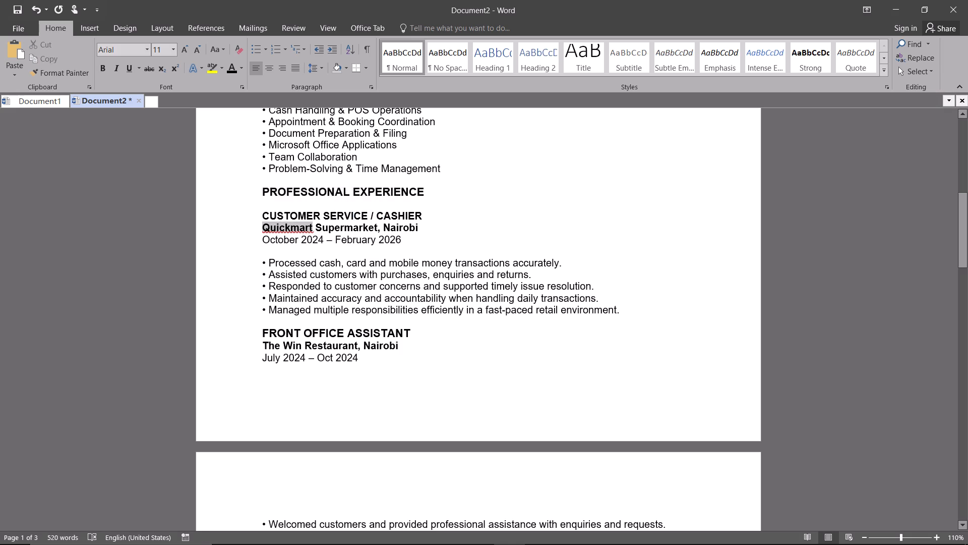
left_click_drag(263, 222, 261, 221)
left_click(261, 221)
scroll(355, 387, "down", 1)
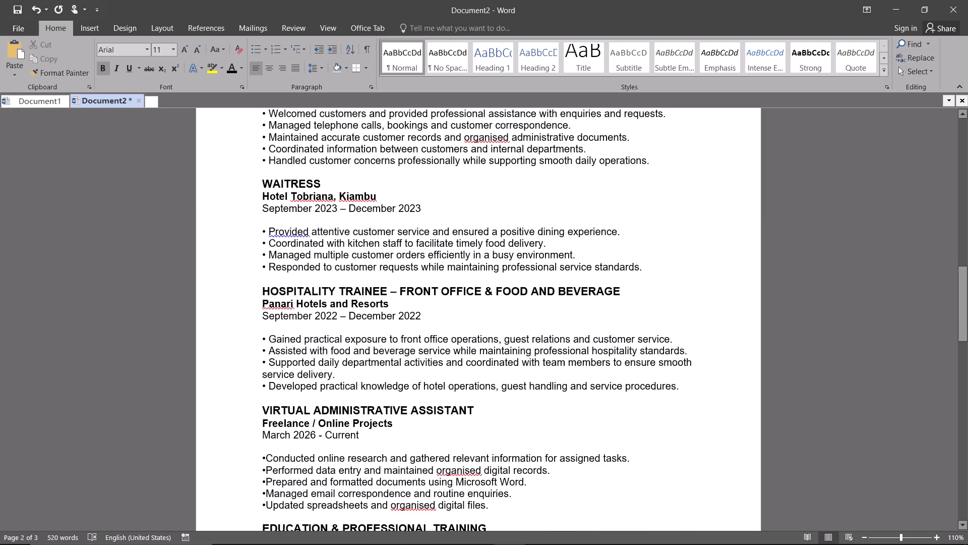
left_click(291, 301)
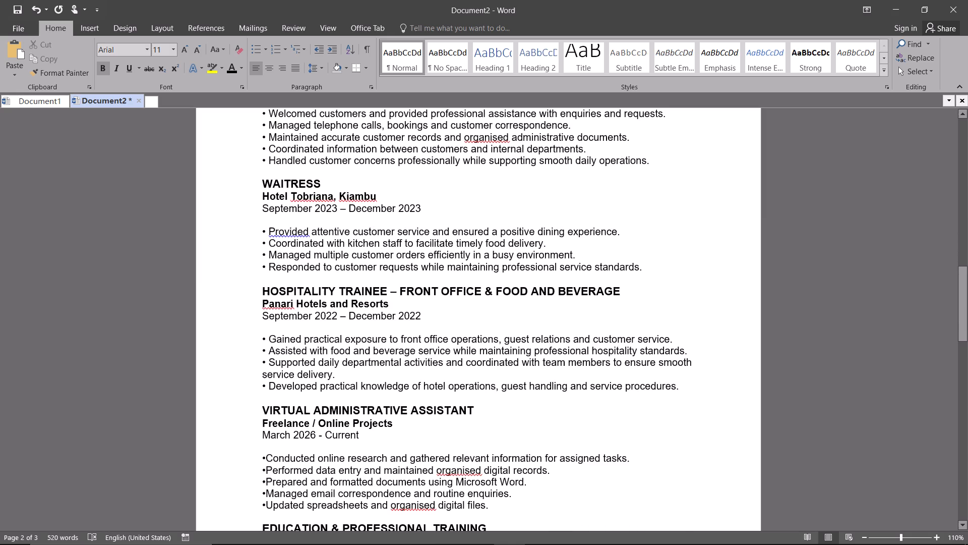
left_click(287, 307)
left_click(293, 293)
left_click_drag(293, 296, 292, 303)
Change "organised" to "organized" in the two Virtual Administrative Assistant bullets and the Front Office Assistant customer records bullet.
left_click(464, 468)
left_click(469, 471)
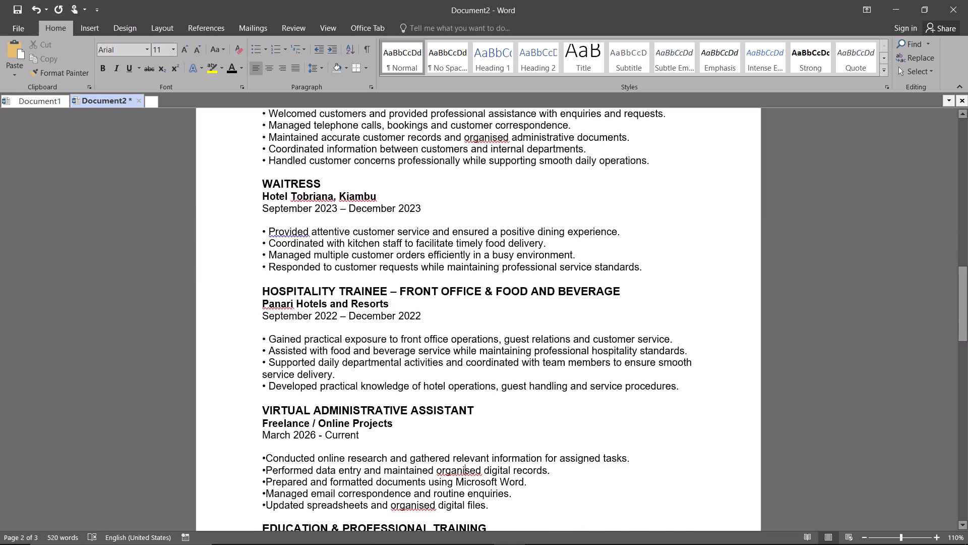
key("BackSpace")
key("z")
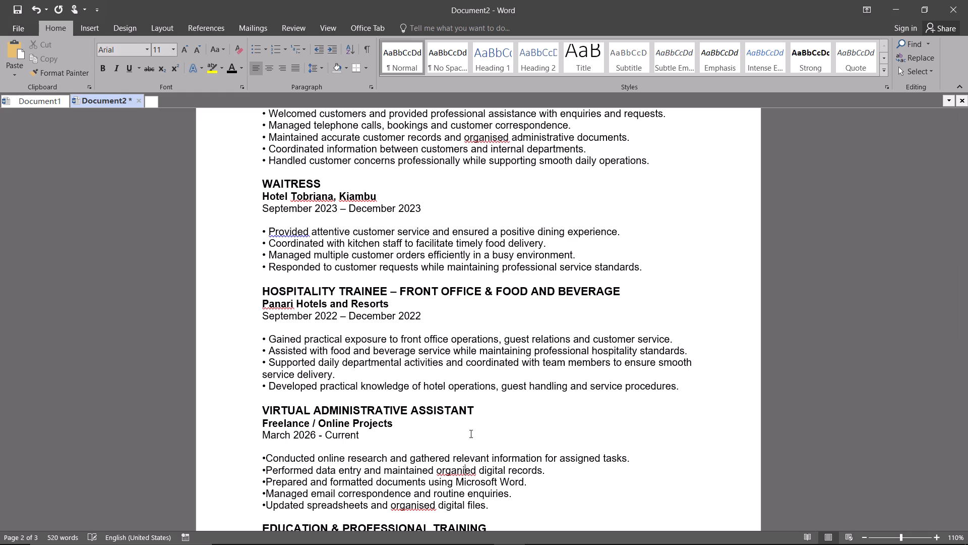
left_click(425, 507)
key("BackSpace")
key("z")
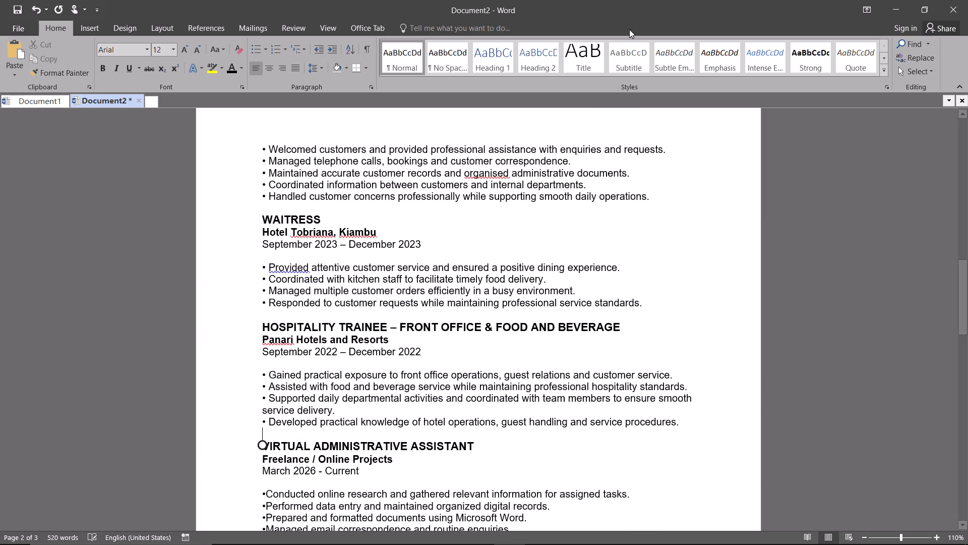
left_click(497, 171)
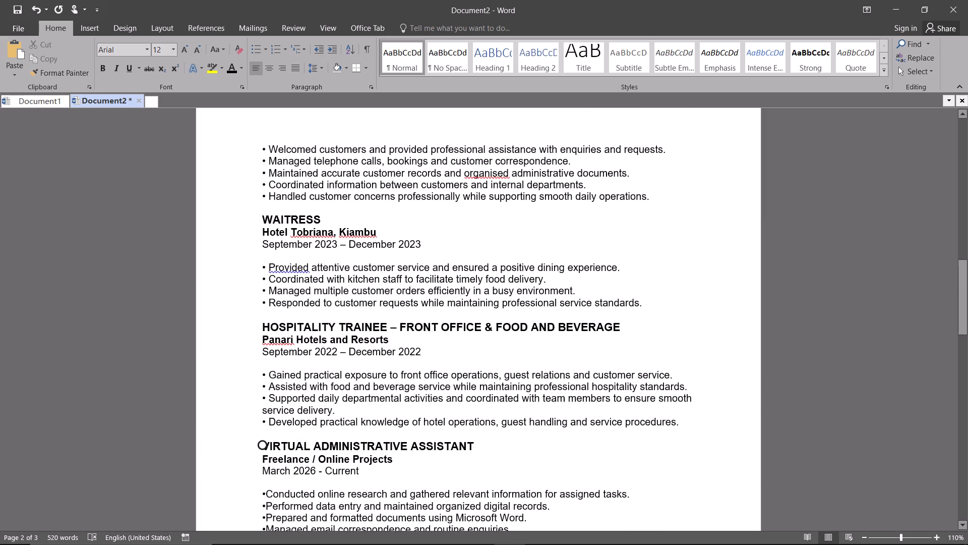
key("BackSpace")
key("z")
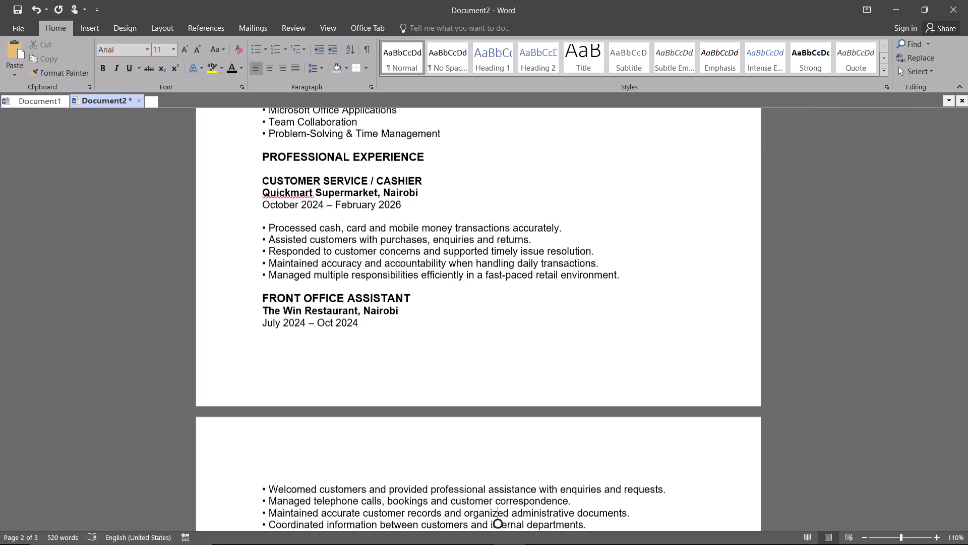
Set the "CUSTOMER SERVICE AND ADMINISTRATIVE PROFESSIONAL" line under the applicant's name to font size 12.
scroll(239, 363, "up", 1)
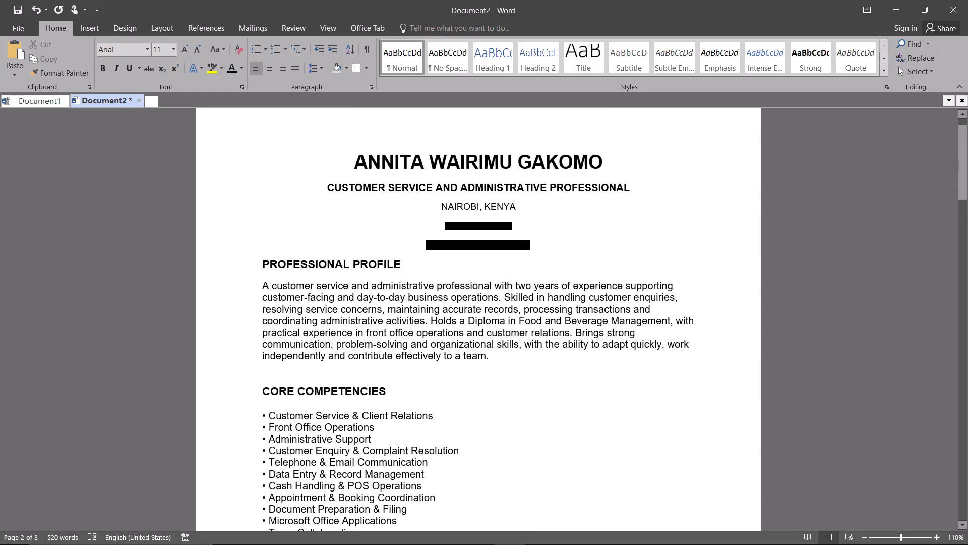
scroll(344, 334, "down", 1)
scroll(344, 334, "up", 1)
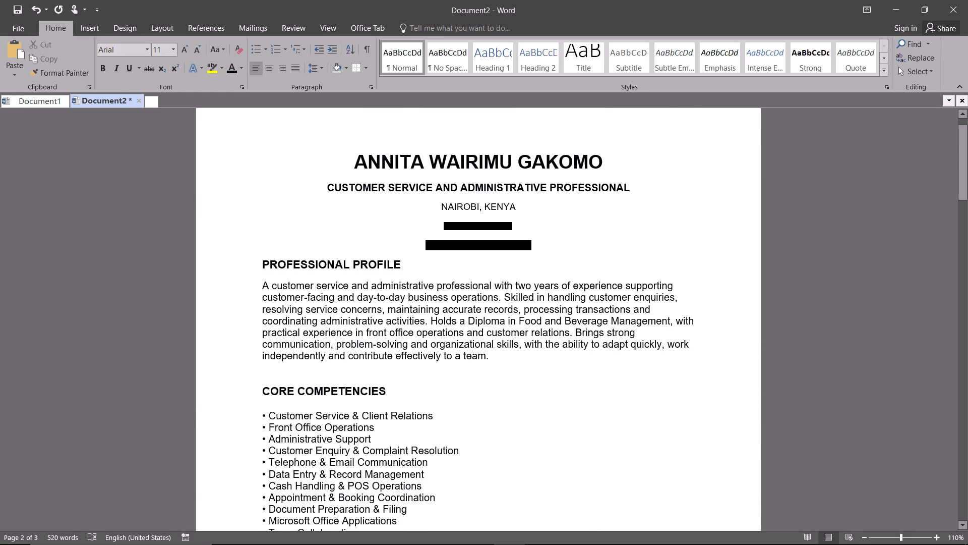
scroll(459, 404, "down", 1)
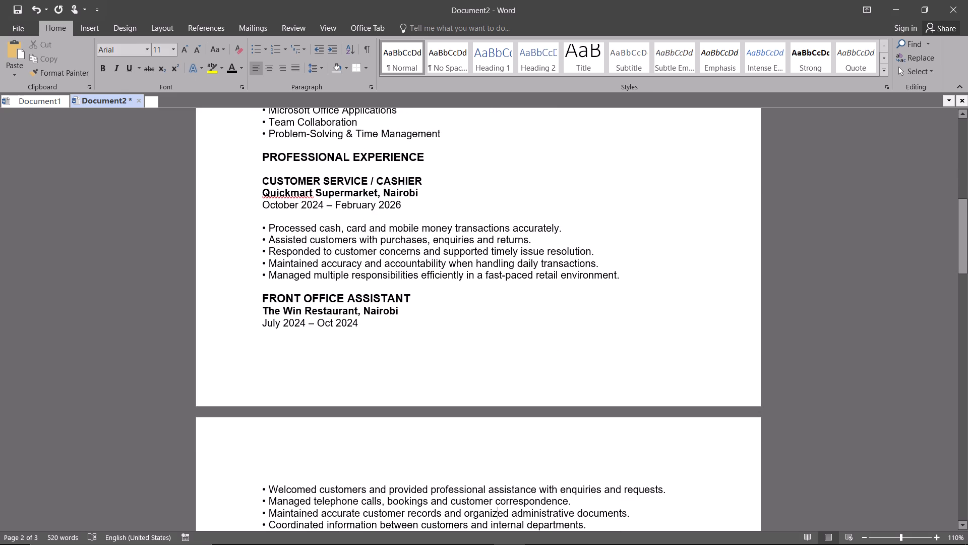
scroll(363, 333, "up", 1)
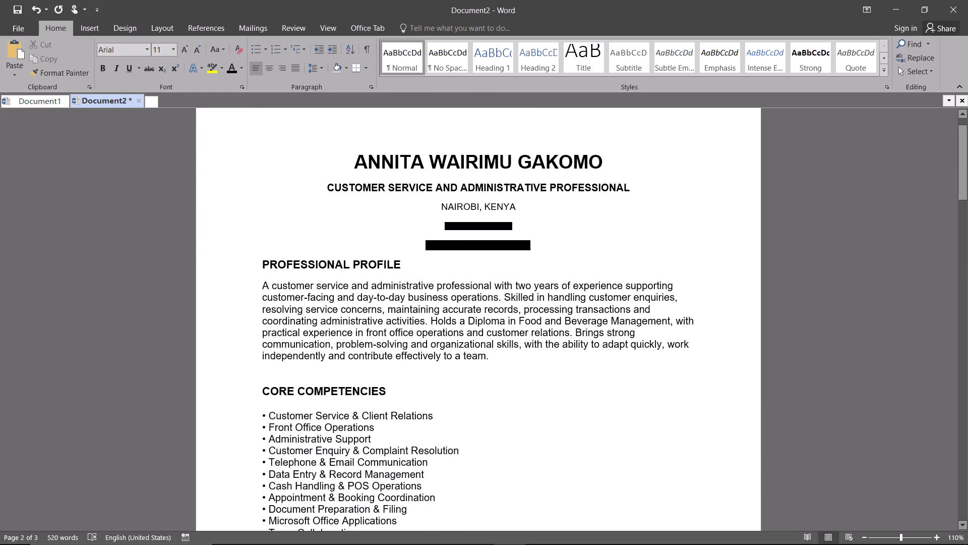
left_click_drag(325, 185, 598, 188)
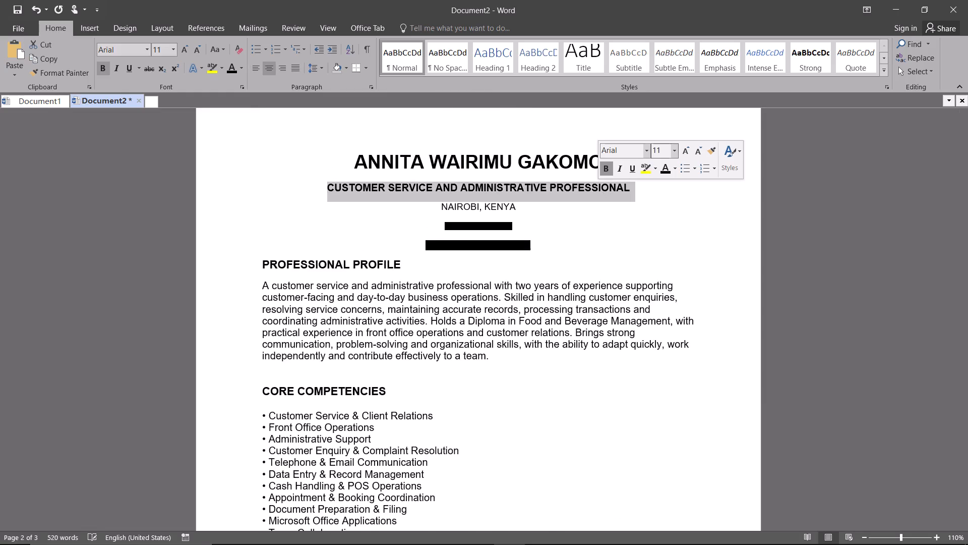
left_click(674, 151)
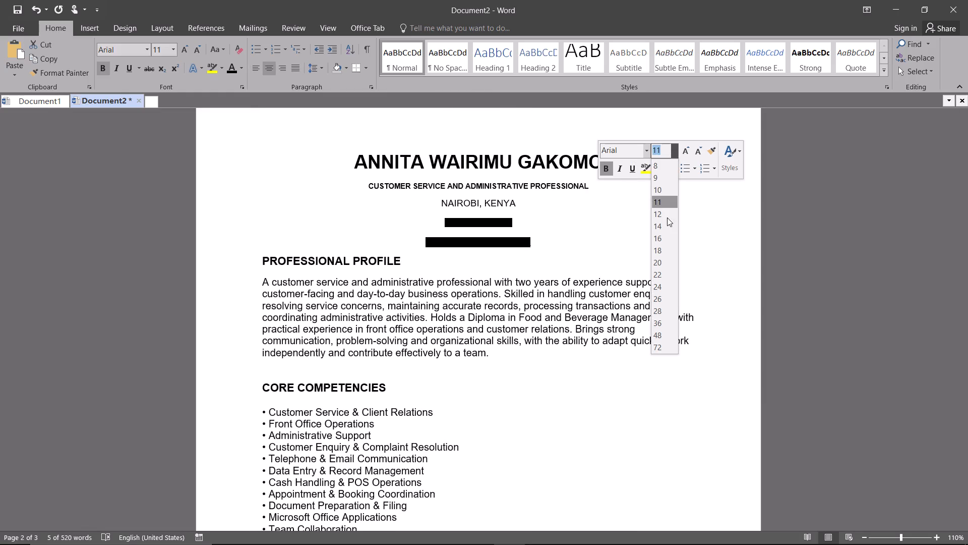
left_click(668, 217)
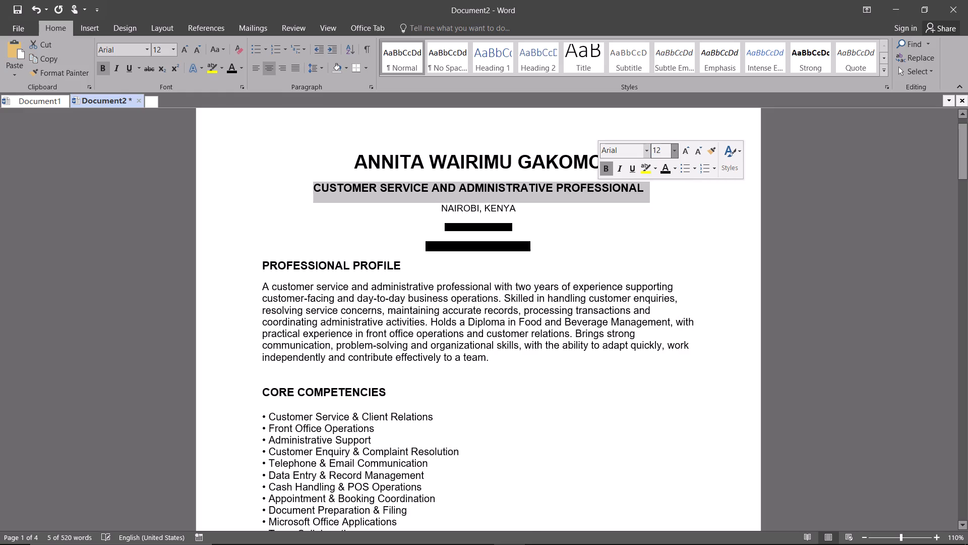
left_click(623, 250)
Set the header's location, phone and email lines to font size 11.
left_click_drag(438, 207, 499, 229)
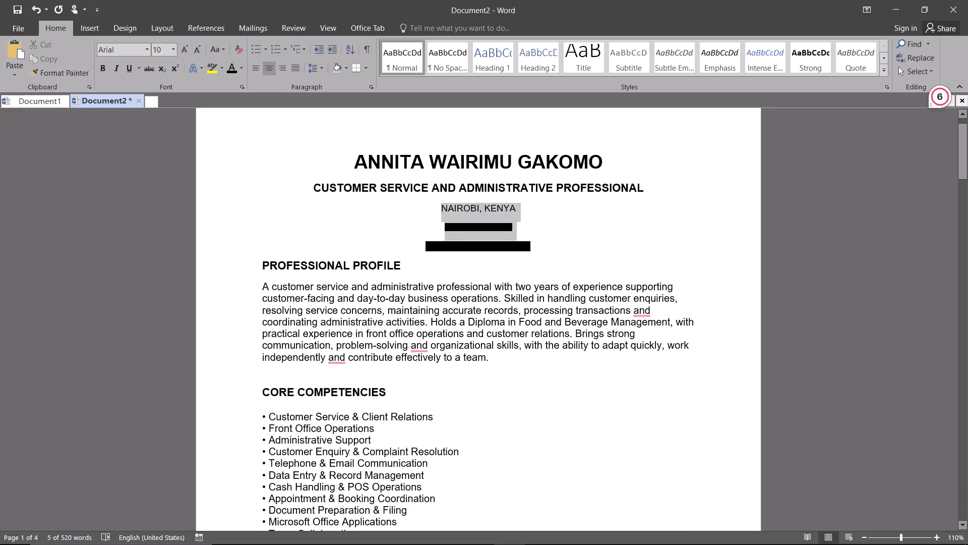
left_click_drag(499, 229, 500, 231)
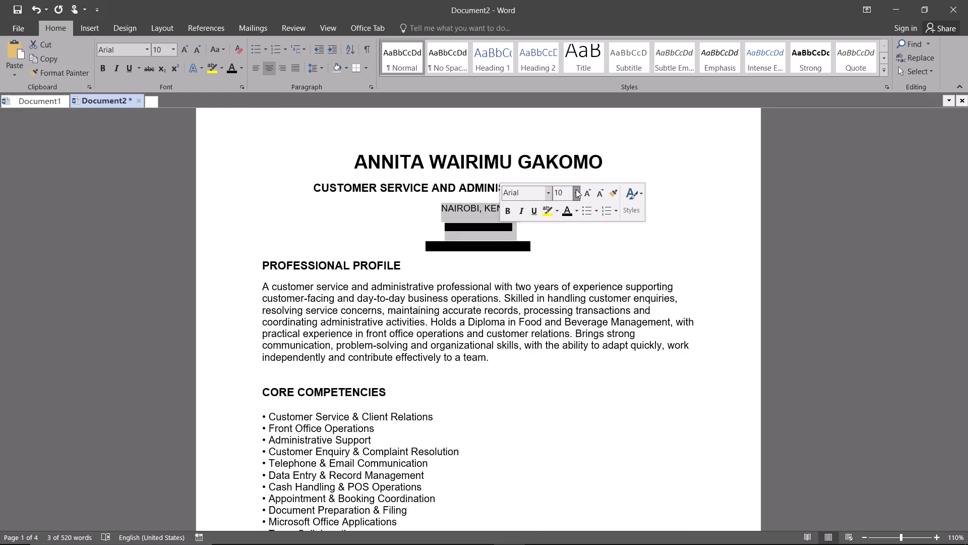
left_click(576, 189)
left_click(563, 242)
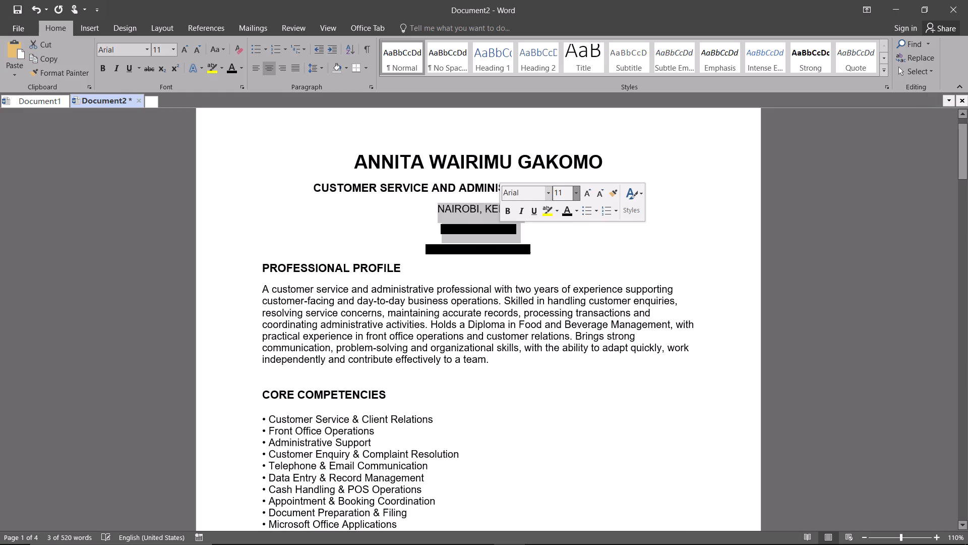
left_click(533, 262)
left_click_drag(534, 249, 407, 240)
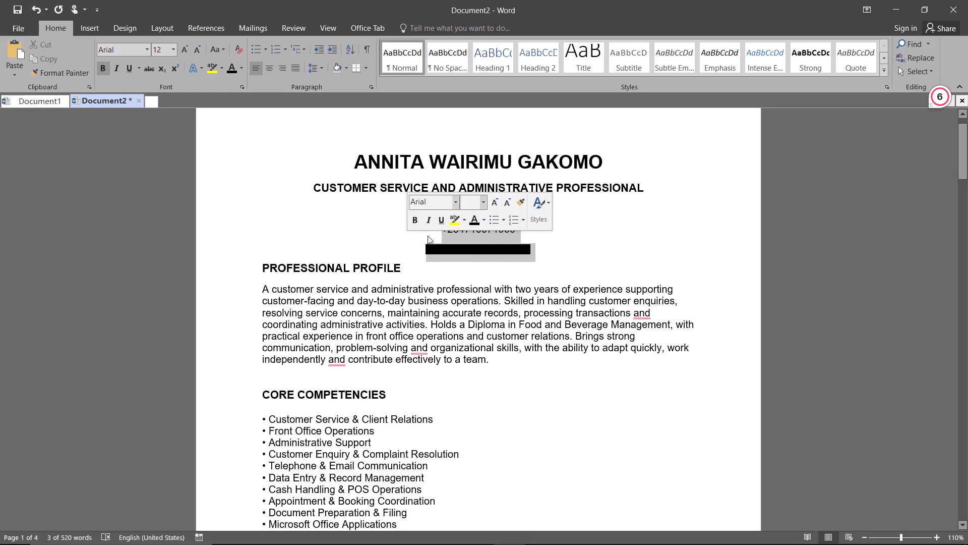
left_click(487, 202)
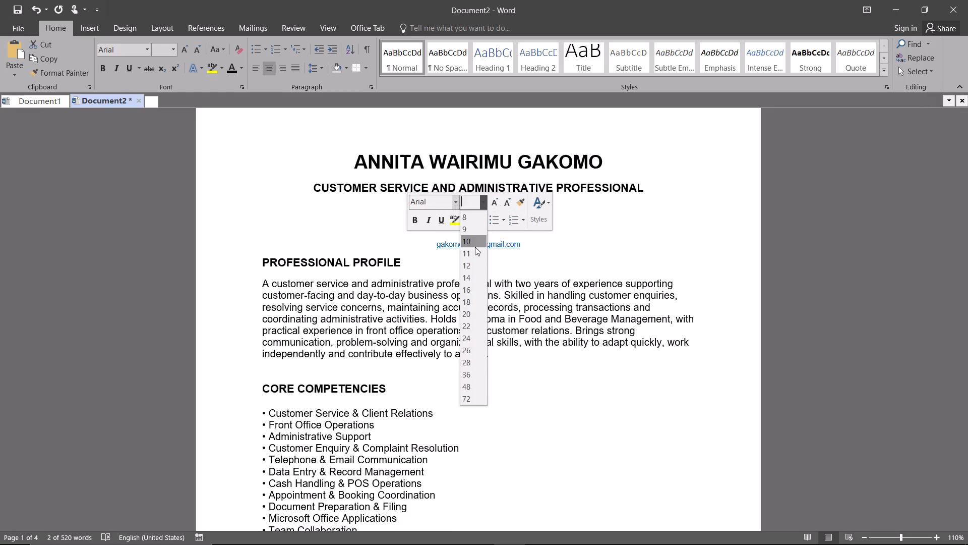
left_click(475, 250)
left_click(525, 262)
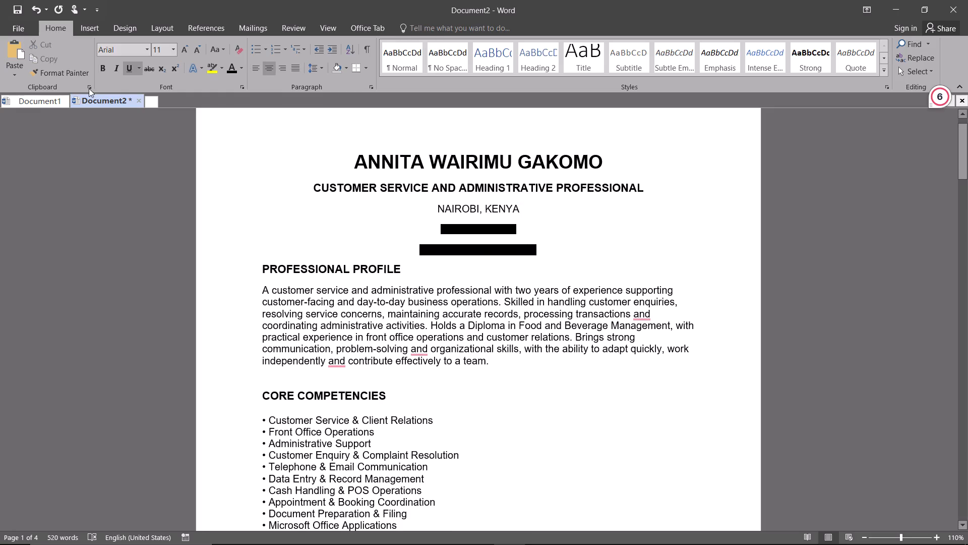
Review the page layout of the CV in print preview and return to the document.
left_click(27, 30)
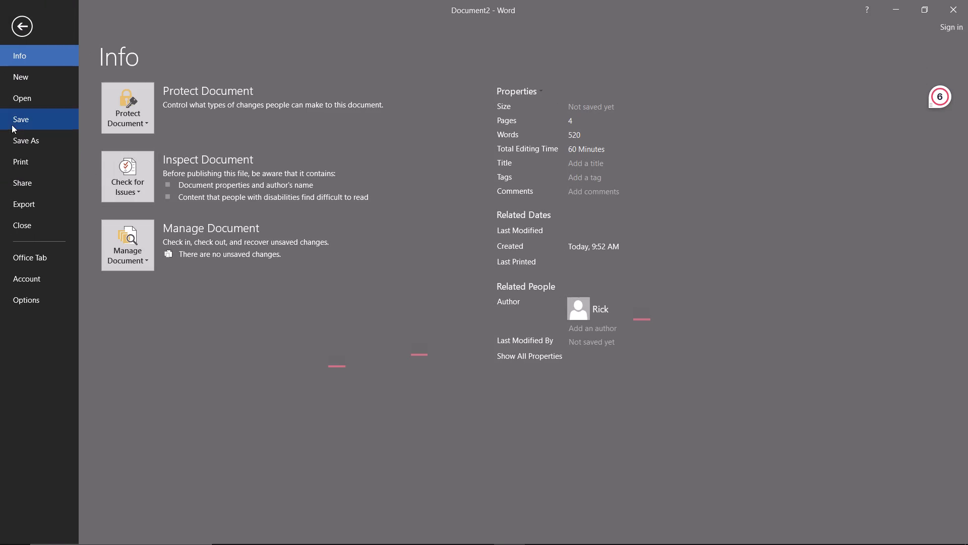
left_click(29, 161)
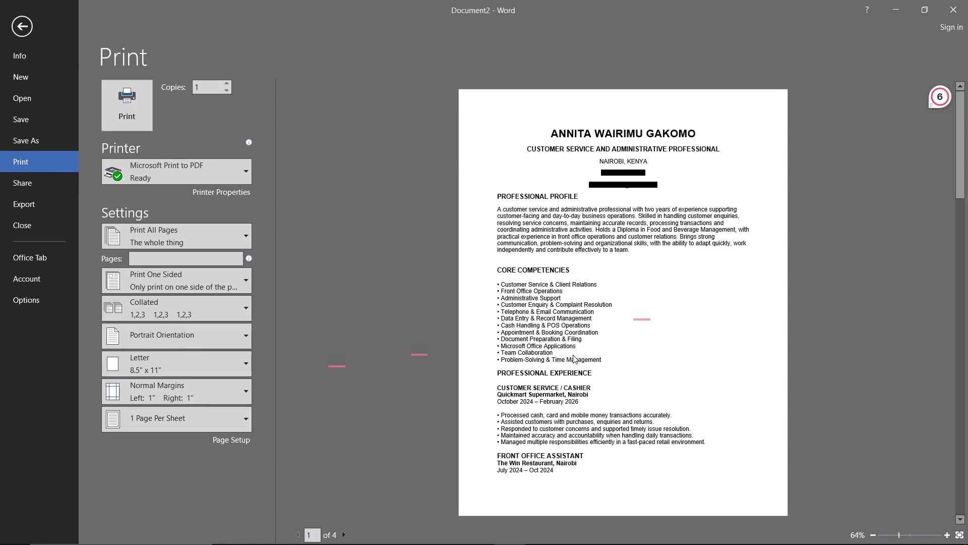
scroll(573, 355, "down", 2)
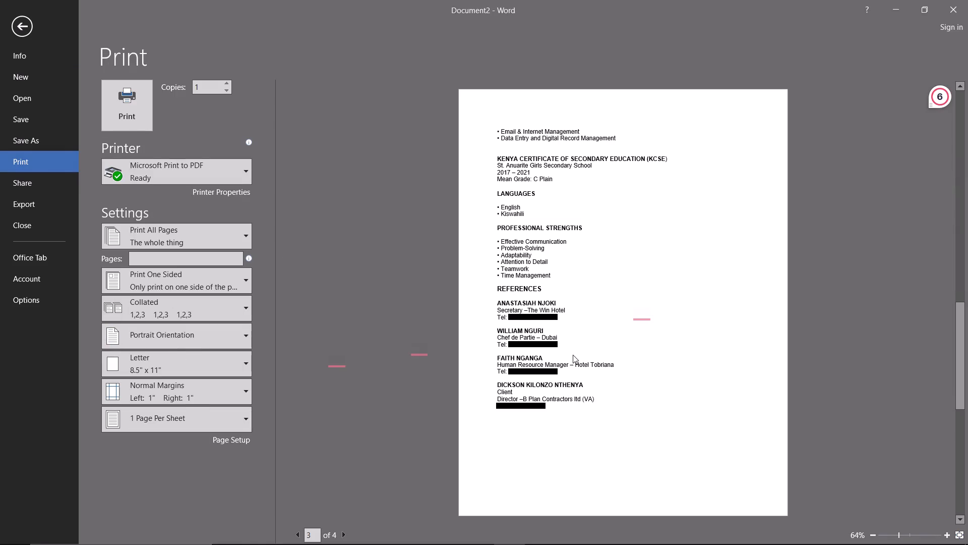
scroll(573, 355, "up", 1)
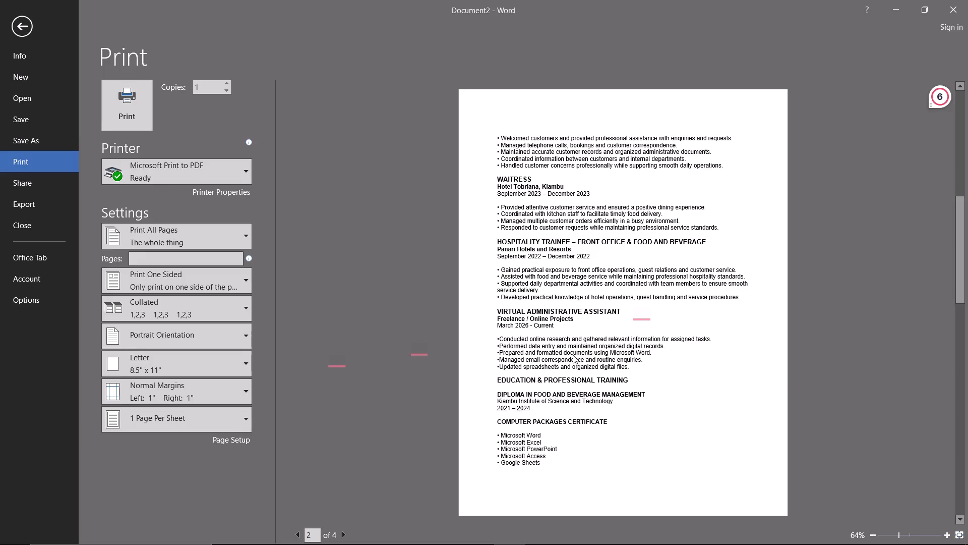
scroll(573, 355, "up", 2)
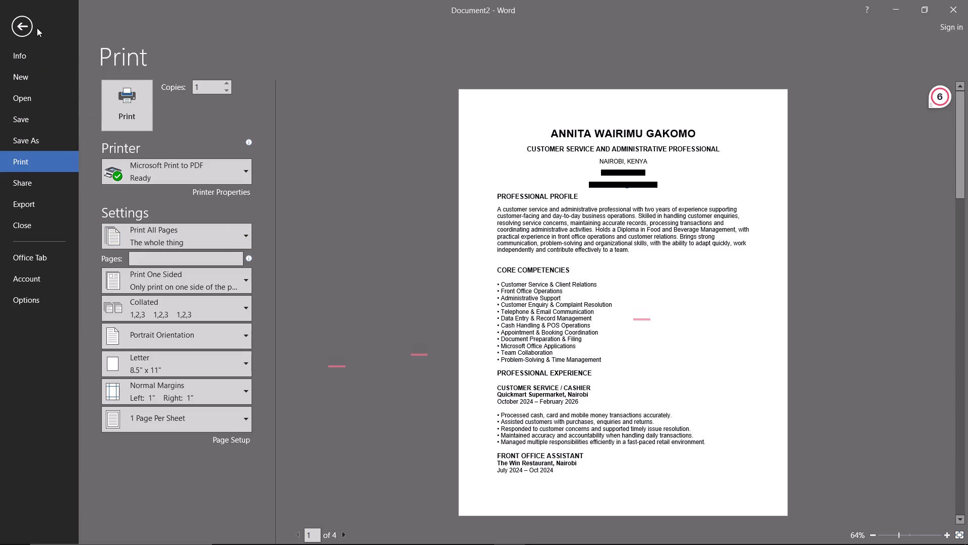
left_click(23, 26)
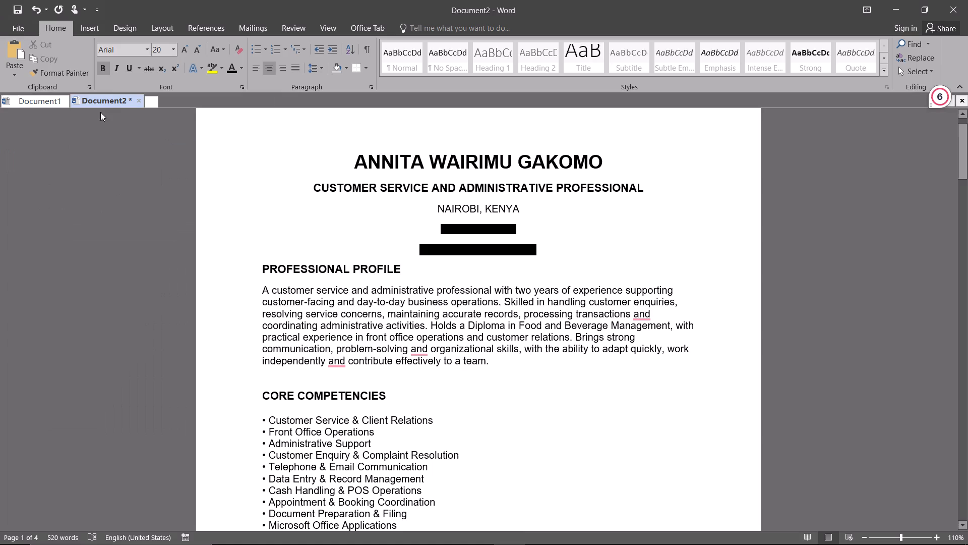
Underline the "PROFESSIONAL PROFILE" and "CORE COMPETENCIES" section headings on the first page.
left_click_drag(257, 265, 352, 282)
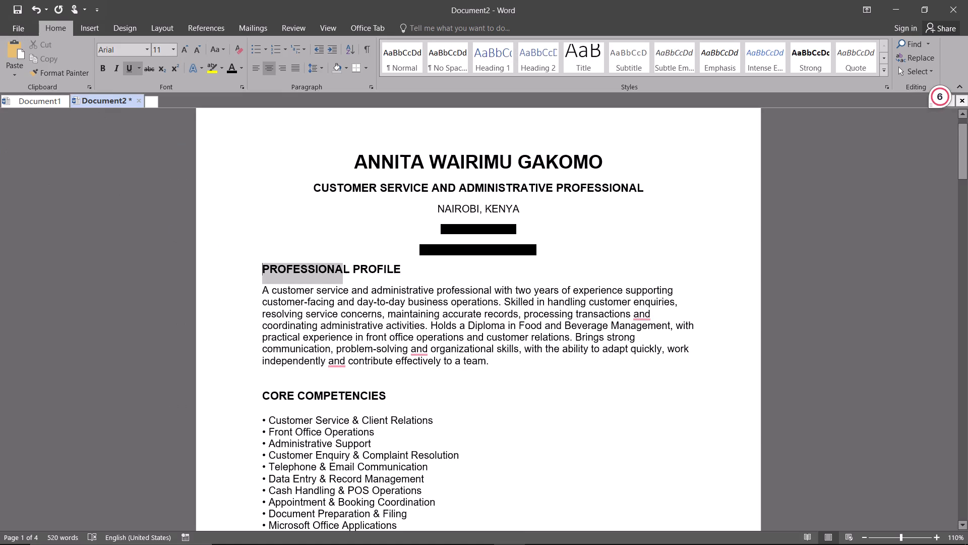
left_click_drag(352, 282, 394, 268)
left_click(425, 249)
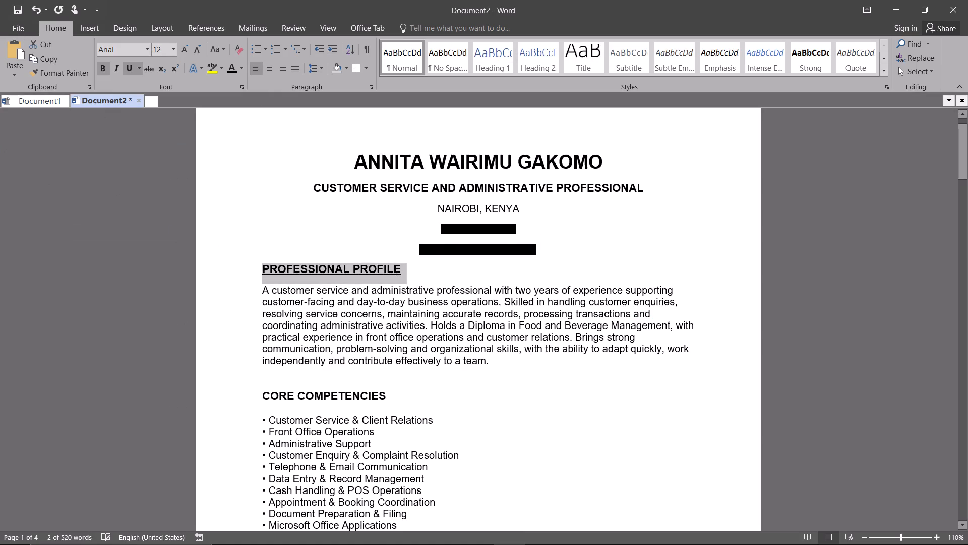
left_click_drag(391, 404, 293, 380)
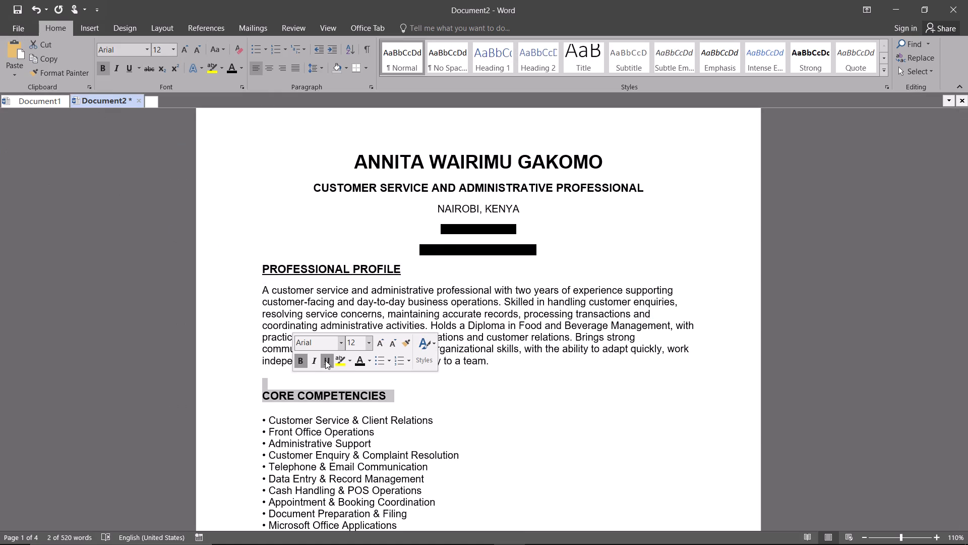
left_click(325, 360)
Underline the "PROFESSIONAL EXPERIENCE" and "EDUCATION & PROFESSIONAL TRAINING" section headings.
scroll(324, 365, "down", 1)
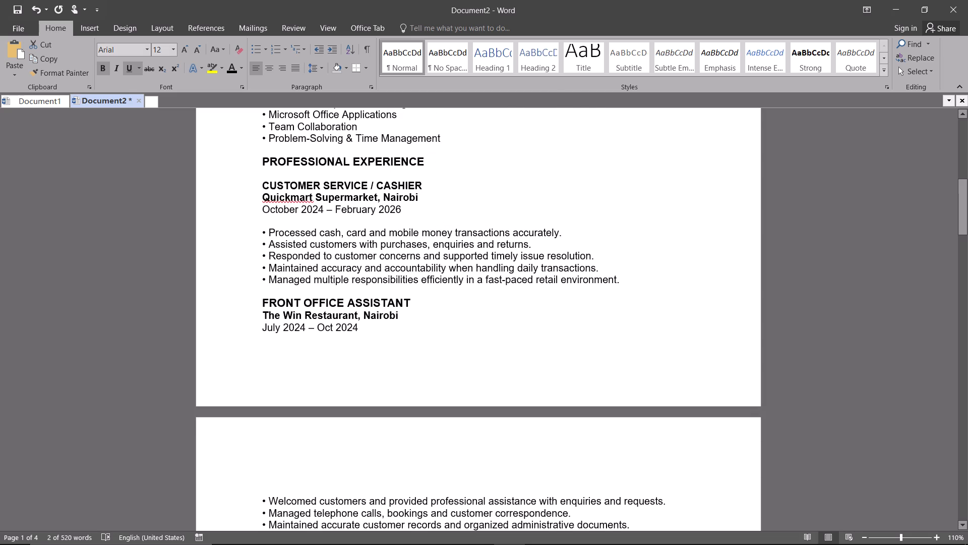
left_click_drag(258, 157, 325, 172)
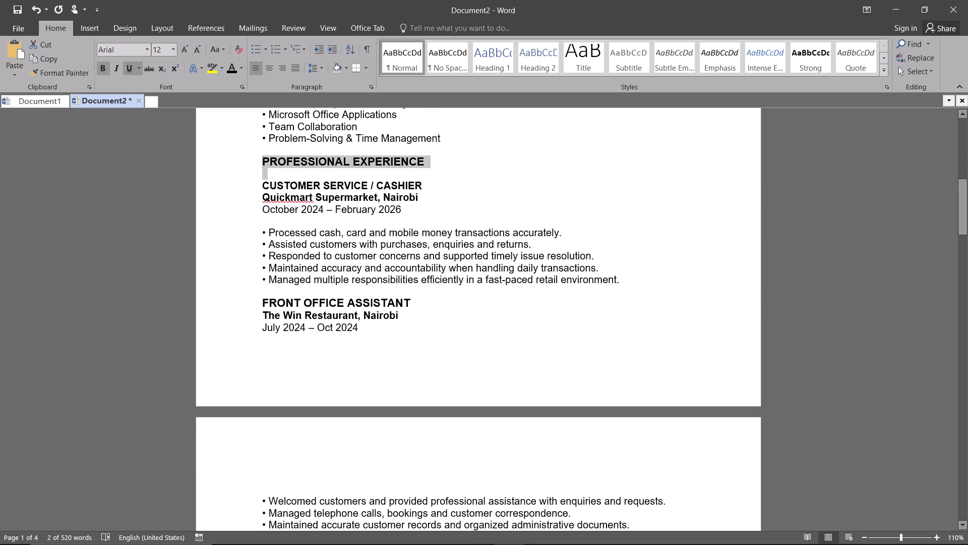
left_click_drag(325, 172, 375, 168)
left_click(413, 144)
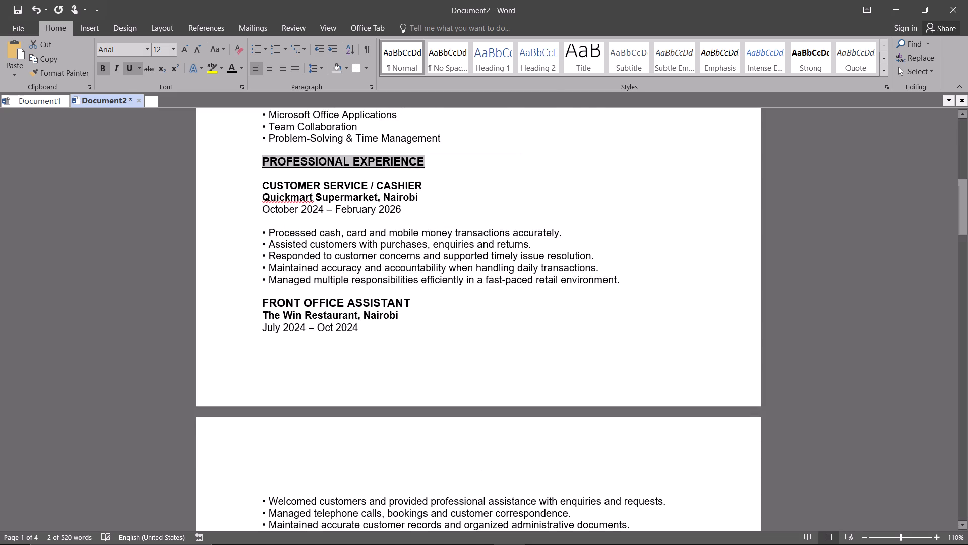
scroll(390, 365, "down", 1)
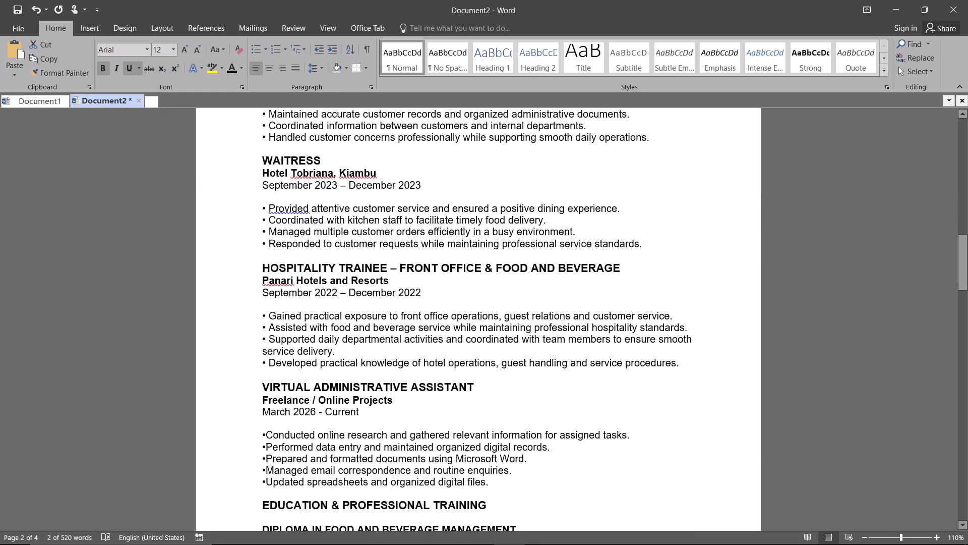
left_click_drag(488, 504, 292, 502)
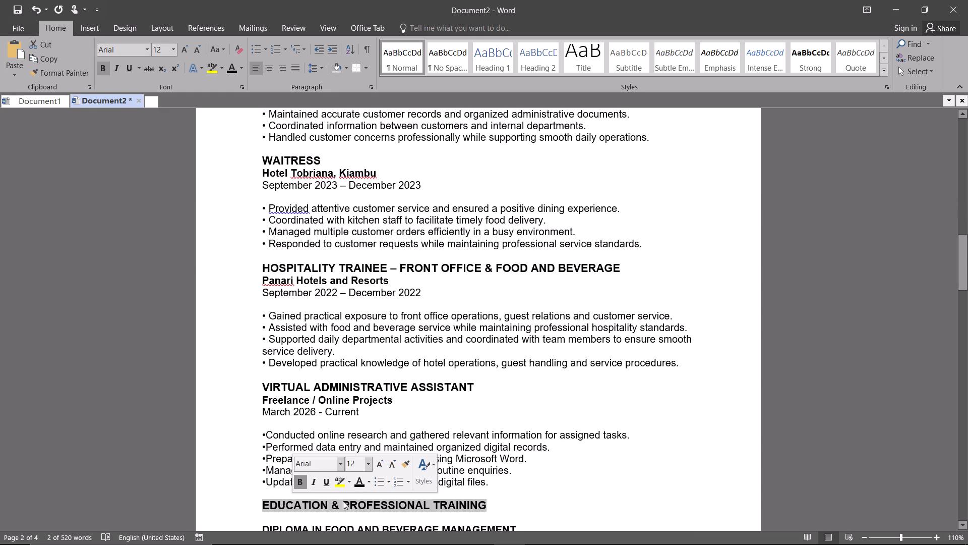
left_click(324, 482)
Underline the "LANGUAGES", "REFERENCES" and "PROFESSIONAL STRENGTHS" section headings near the end of the CV.
scroll(324, 483, "down", 1)
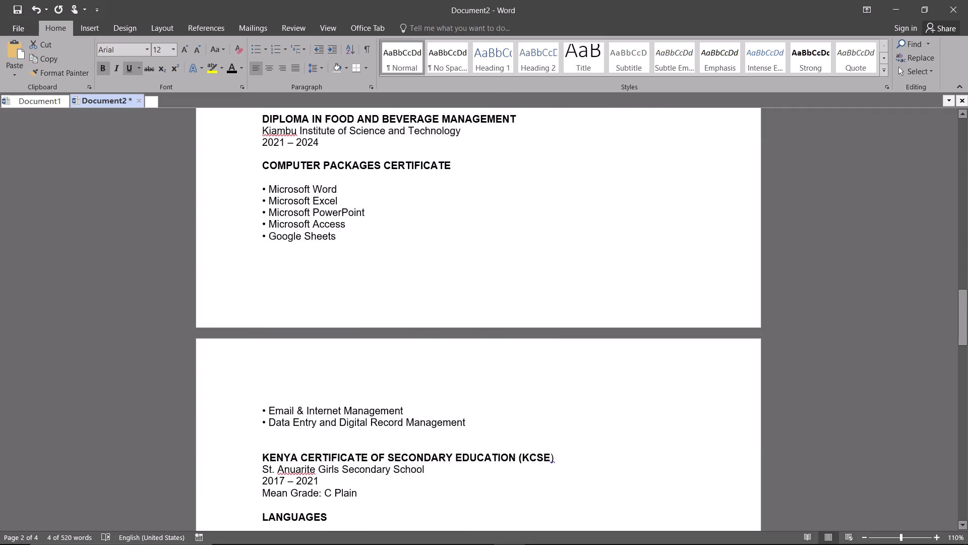
left_click_drag(264, 518, 332, 515)
left_click(368, 498)
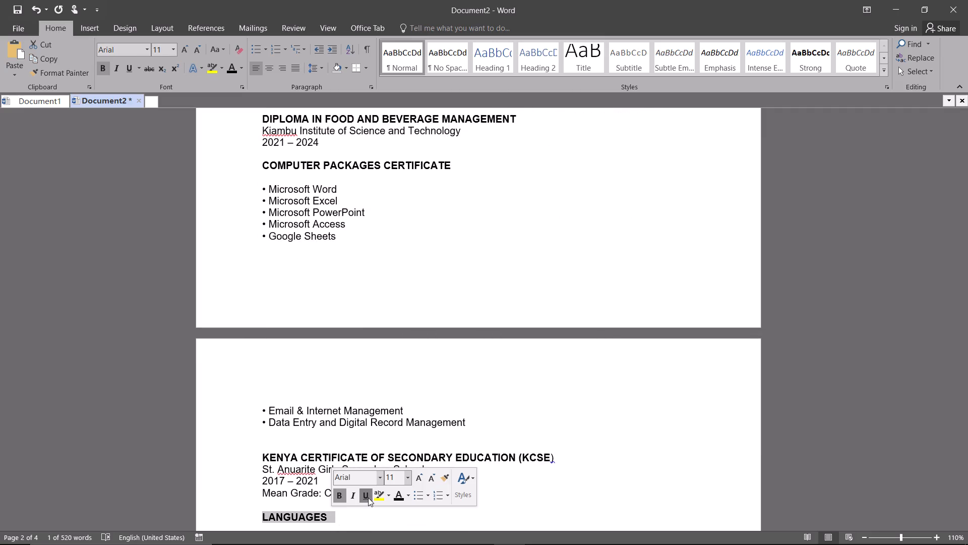
scroll(368, 498, "down", 1)
left_click_drag(260, 272, 337, 268)
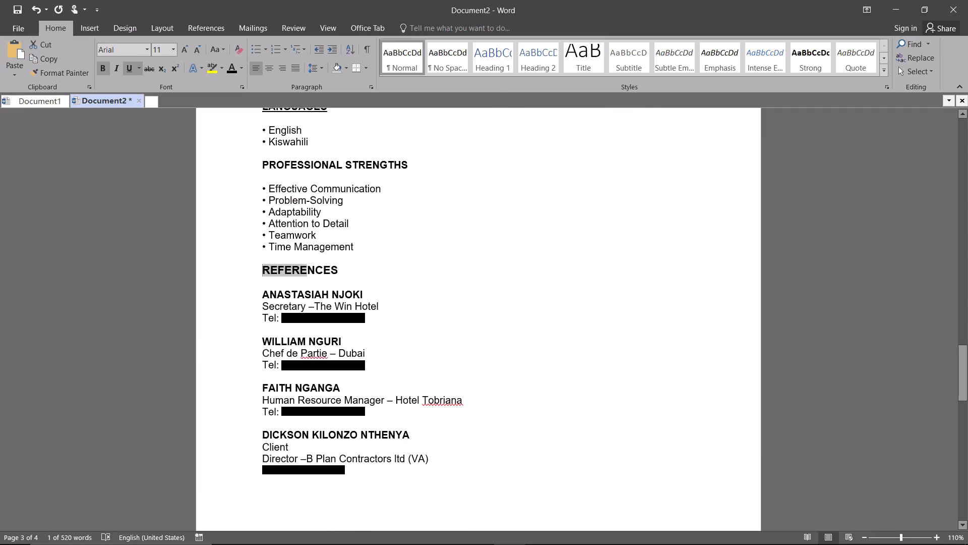
left_click_drag(337, 268, 385, 277)
left_click(417, 262)
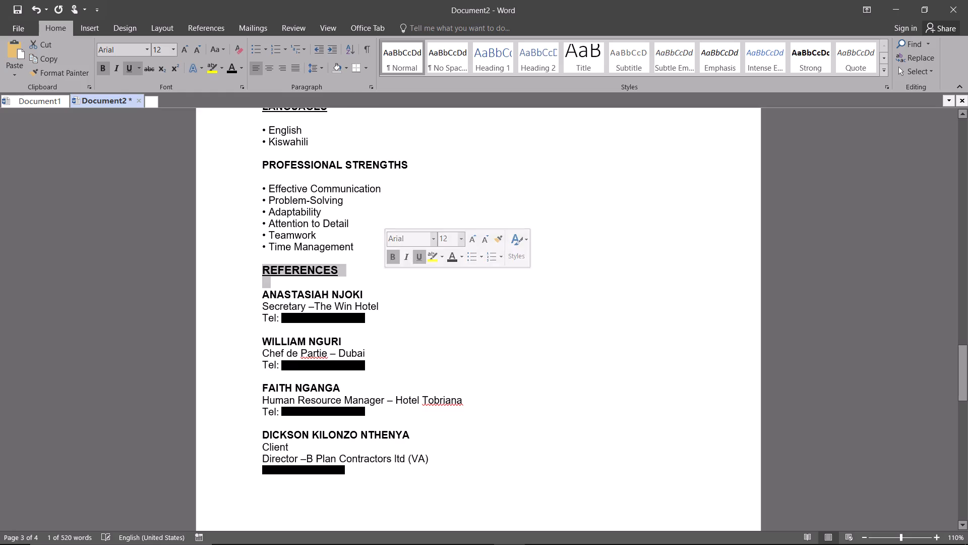
left_click_drag(412, 165, 296, 163)
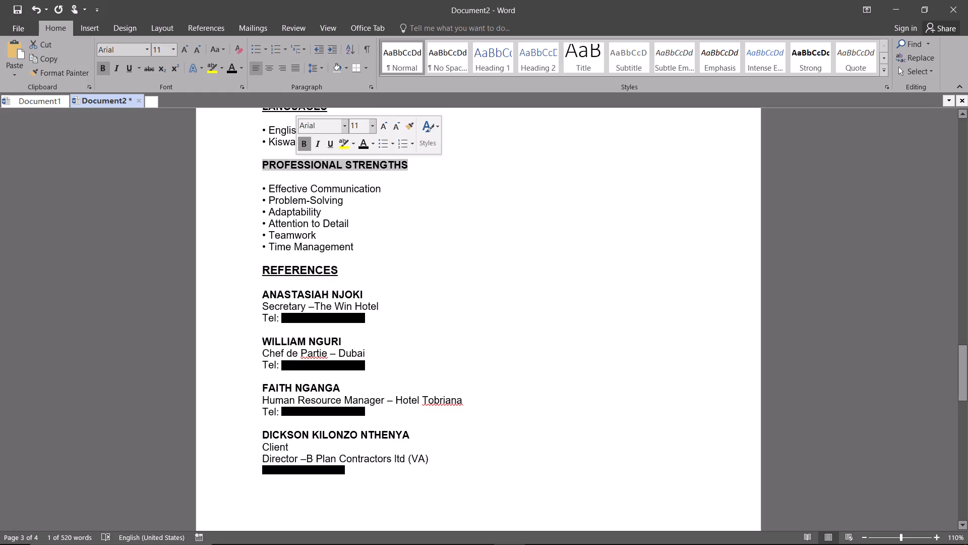
left_click(331, 154)
left_click_drag(260, 162, 350, 177)
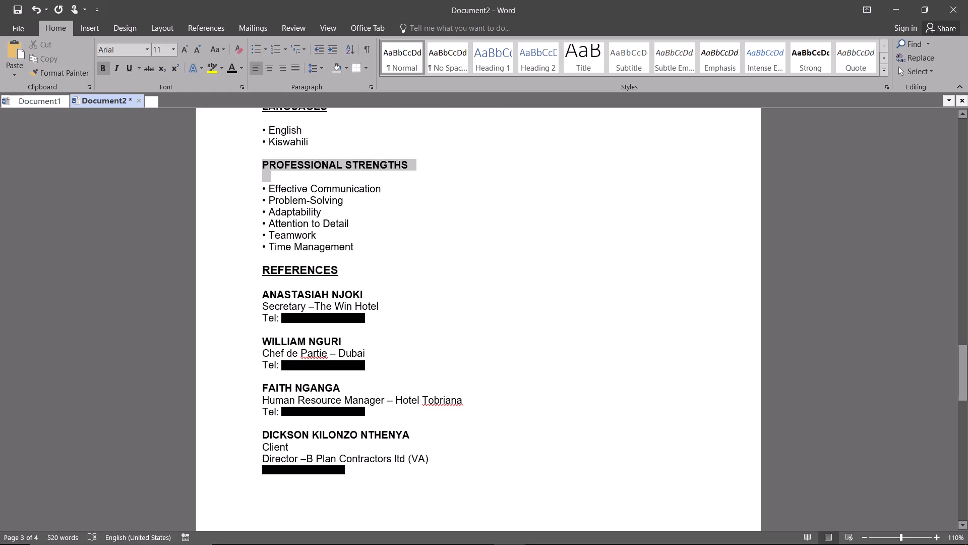
left_click_drag(350, 177, 368, 176)
left_click(400, 162)
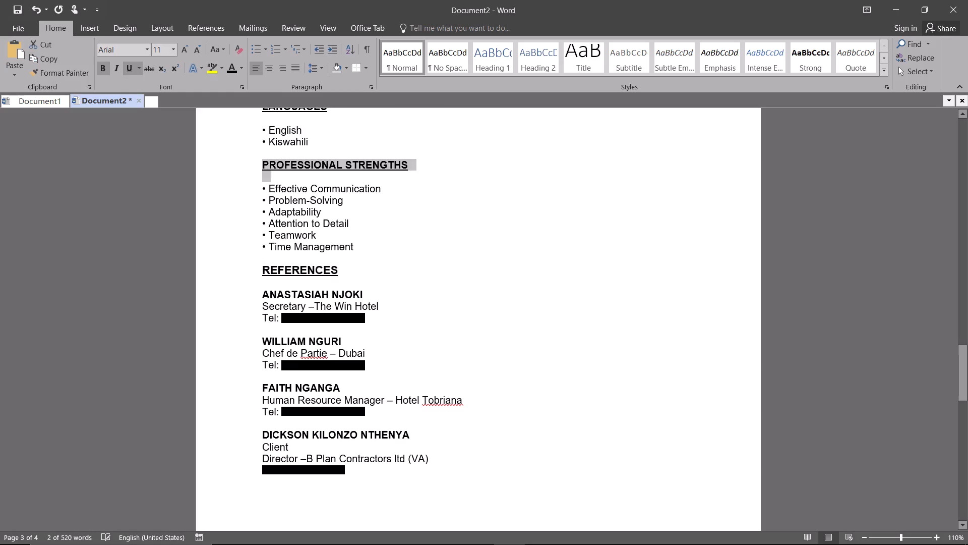
Check the underlined headings and page layout through the whole CV and in print preview.
scroll(395, 295, "down", 1)
scroll(395, 295, "up", 5)
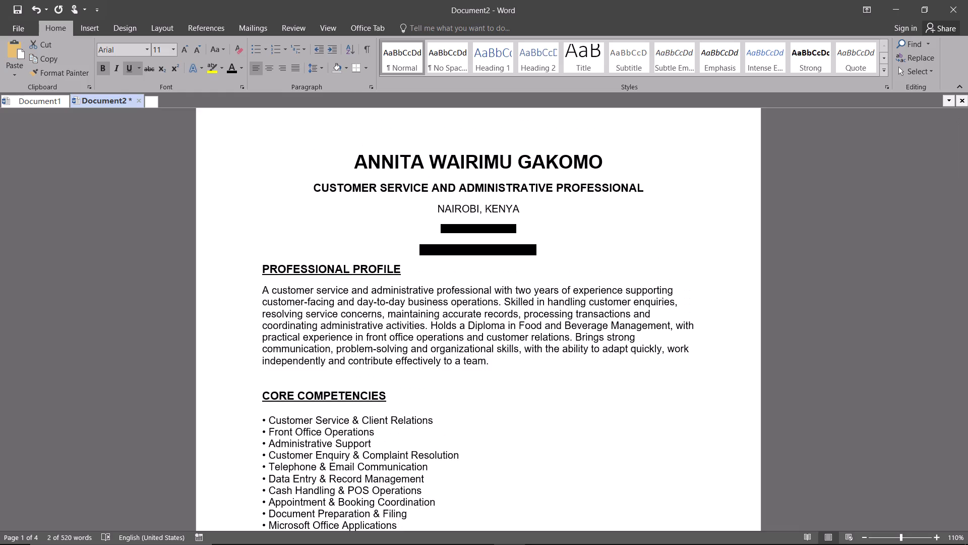
left_click(19, 28)
left_click(48, 159)
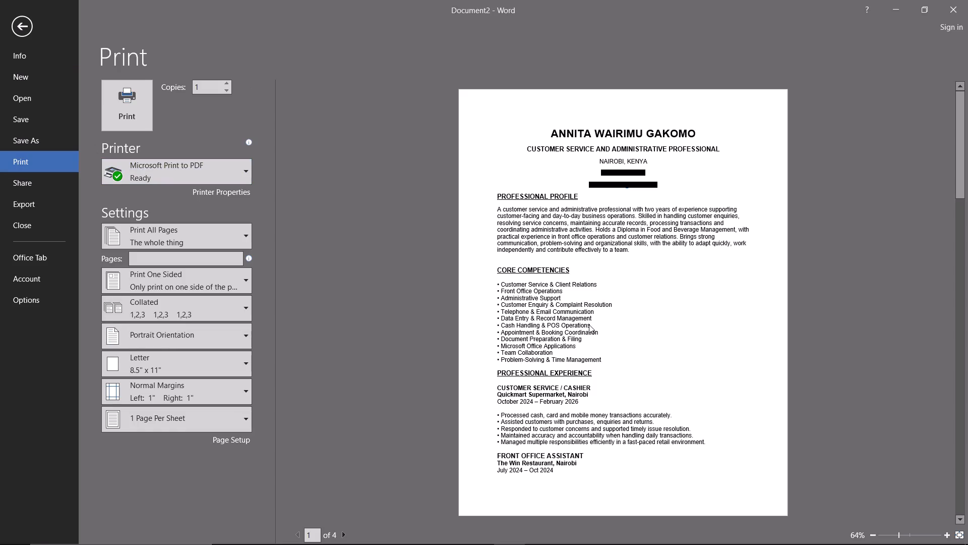
scroll(589, 324, "down", 2)
scroll(589, 324, "up", 2)
Save the CV to the Desktop as a PDF, adding "RESUME" after the applicant's name in the file name.
left_click(27, 135)
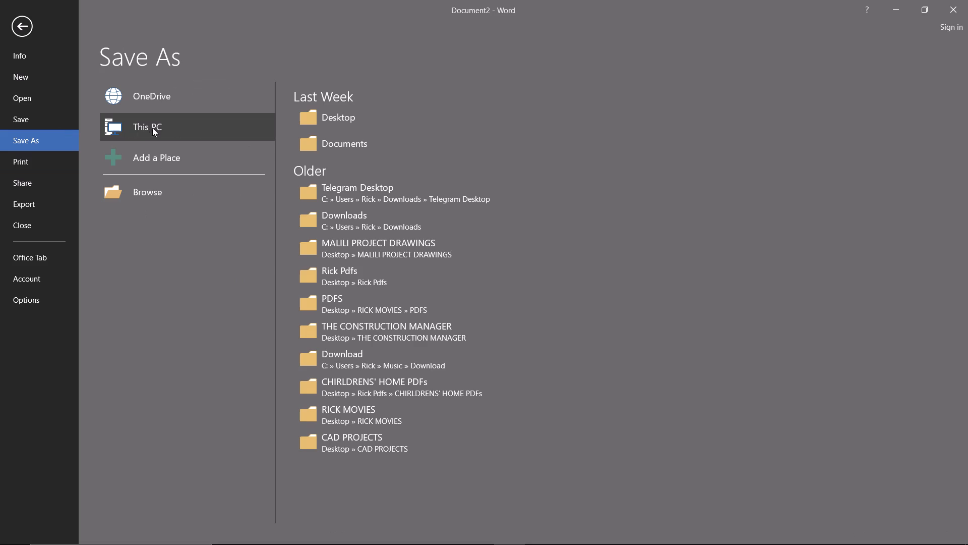
left_click(340, 119)
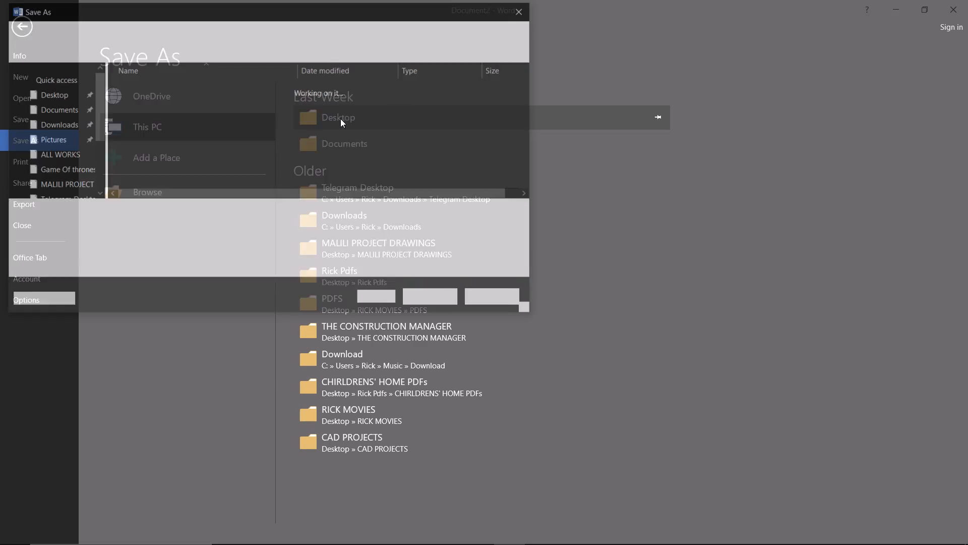
left_click(234, 215)
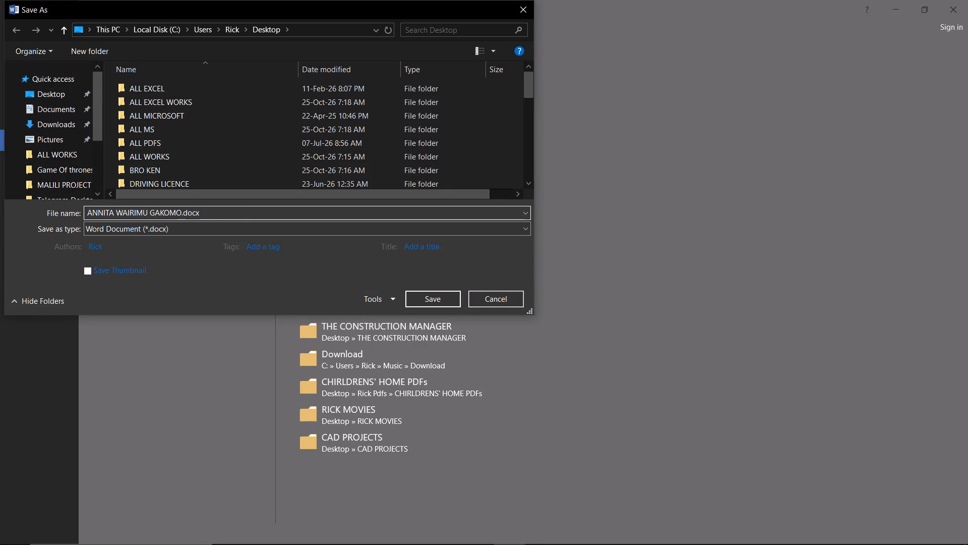
left_click(199, 230)
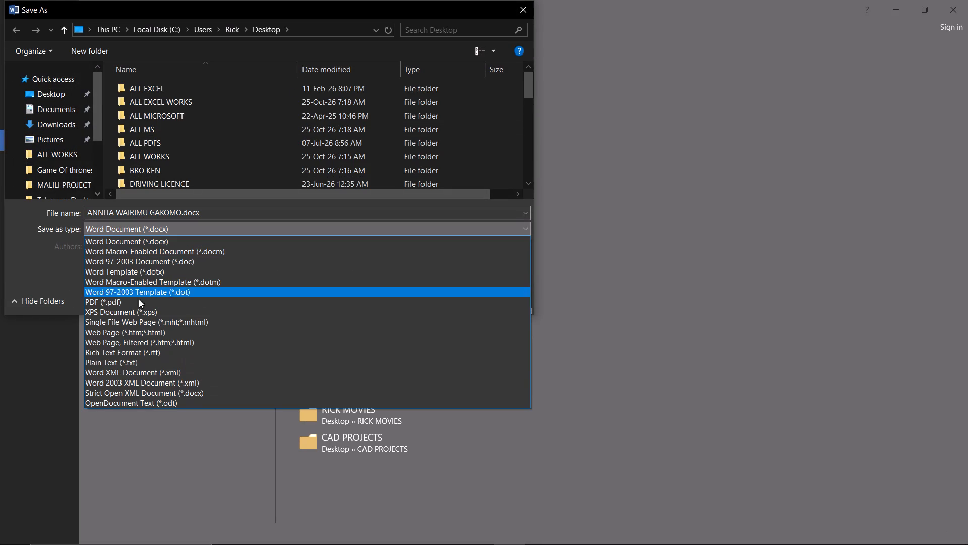
left_click(139, 301)
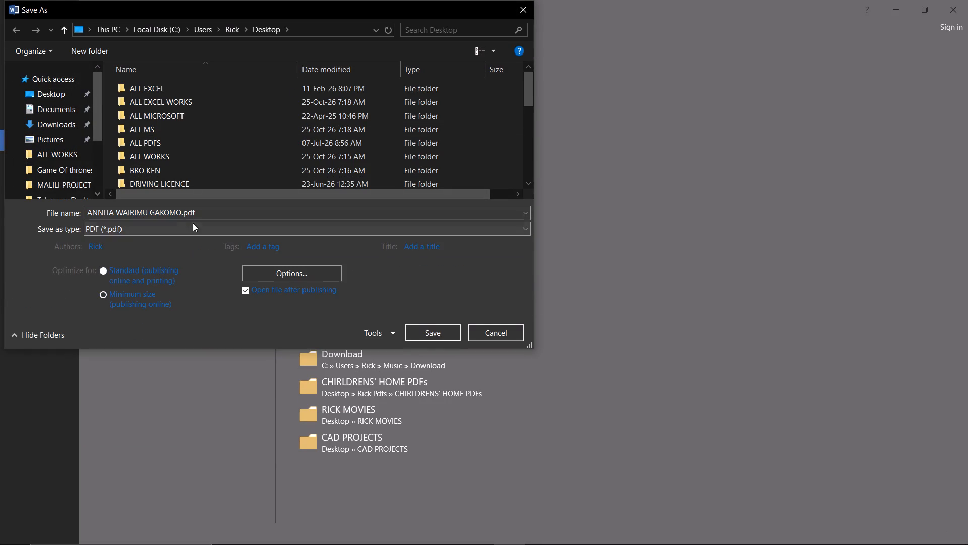
left_click(181, 212)
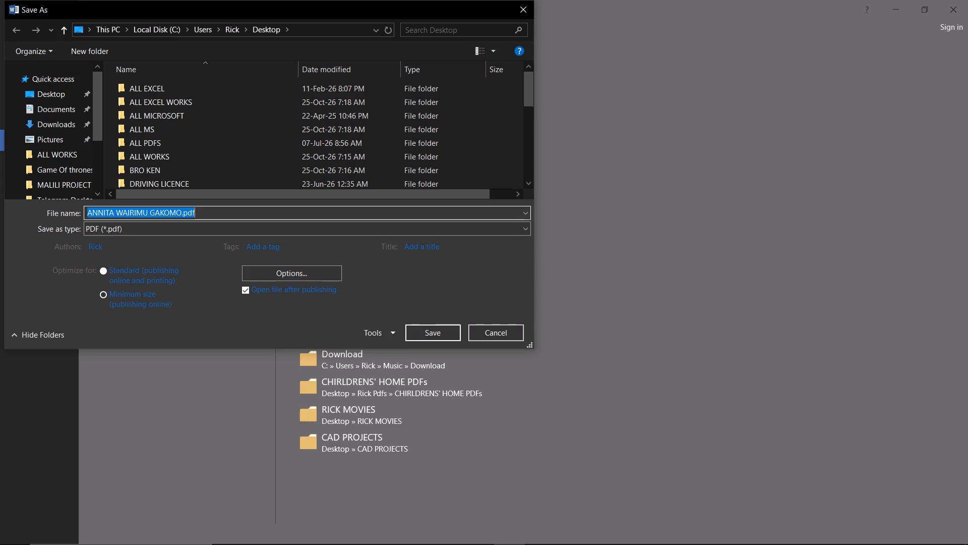
left_click(181, 212)
key("space")
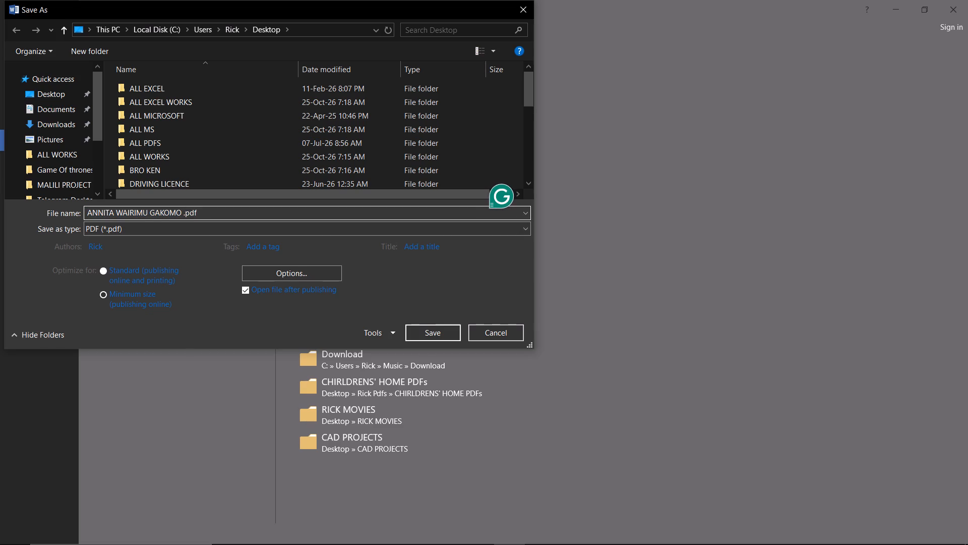
type("resume")
key("BackSpace")
key("BackSpace")
key("BackSpace")
key("BackSpace")
key("BackSpace")
key("BackSpace")
type("RESUME")
key("space")
left_click(440, 327)
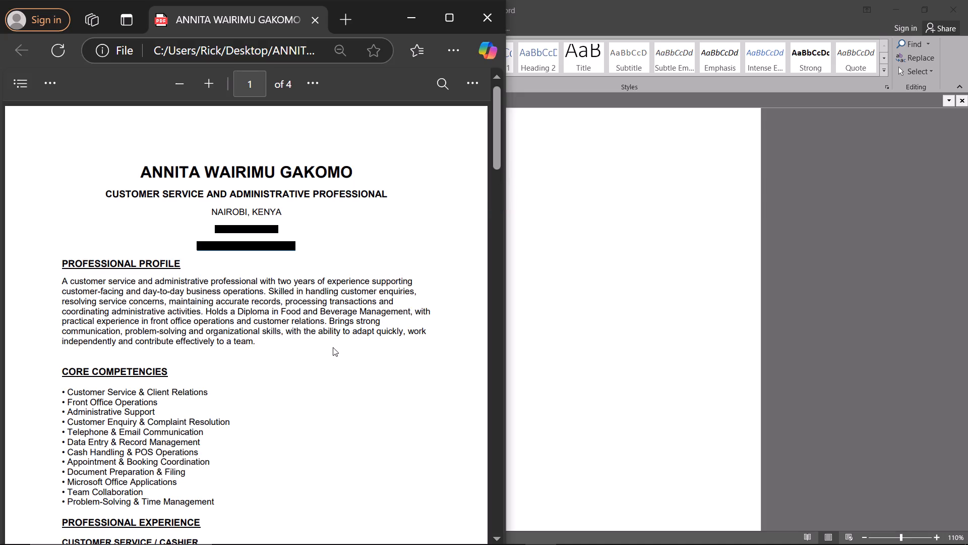
Look through all pages of the exported PDF in Edge, close it and return to the Word document.
scroll(315, 407, "down", 2)
scroll(315, 407, "up", 1)
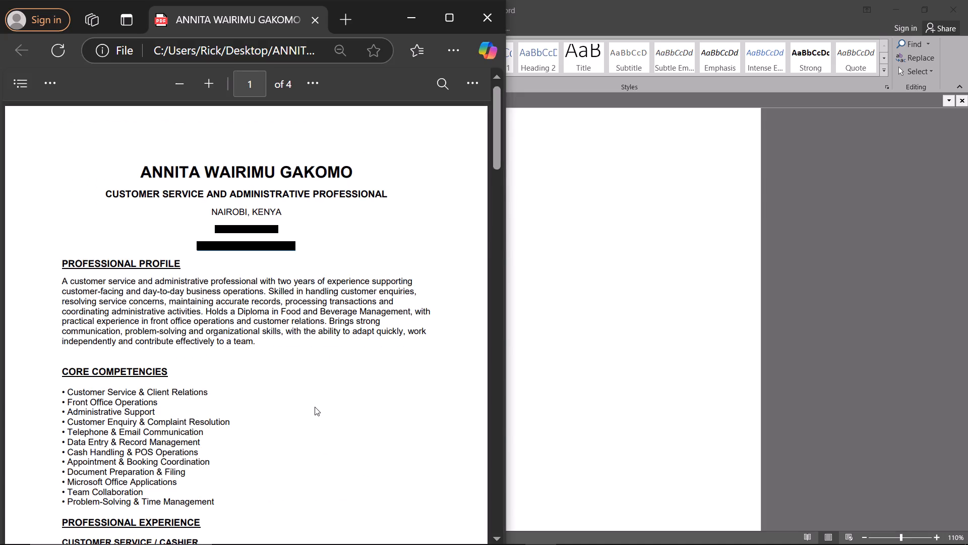
scroll(314, 409, "down", 2)
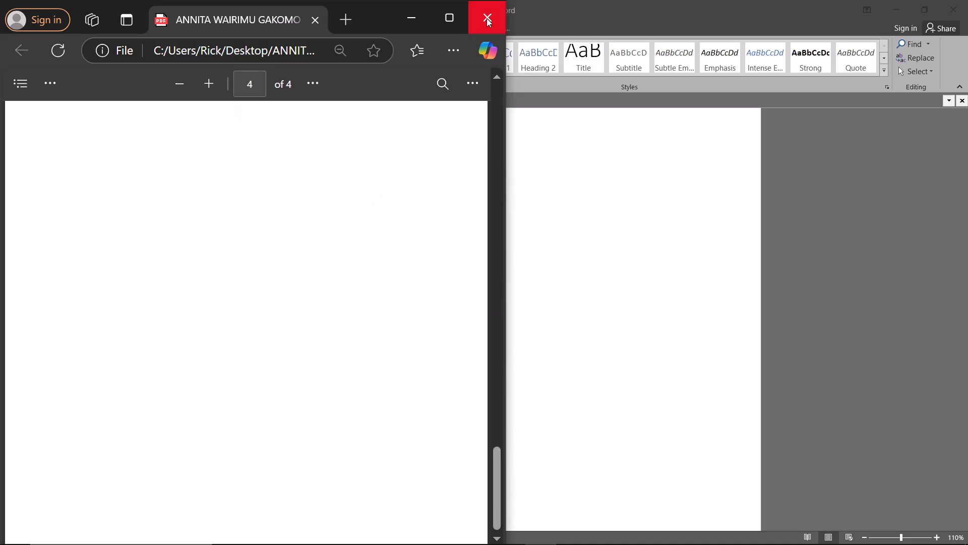
left_click(487, 18)
Print all pages of the CV as one copy with Microsoft Print to PDF.
left_click(18, 23)
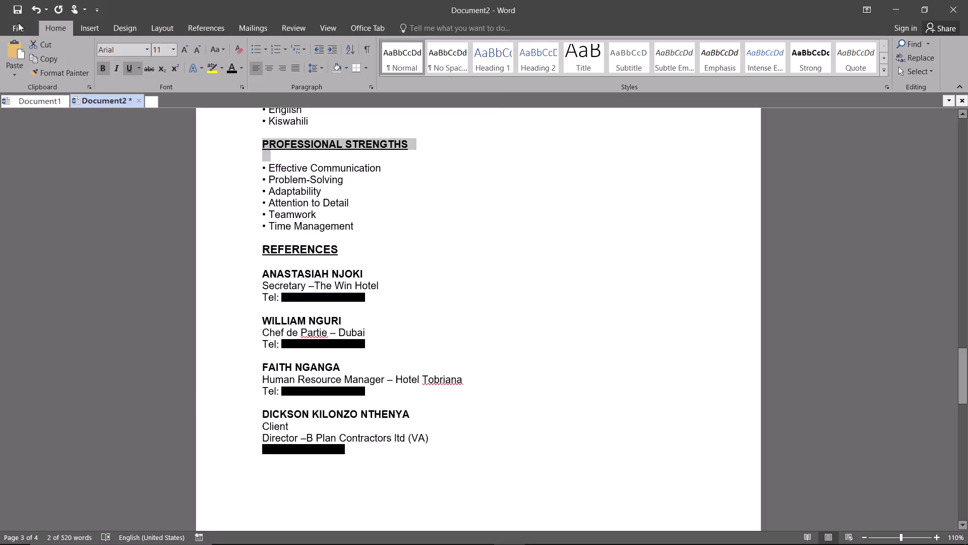
left_click(41, 166)
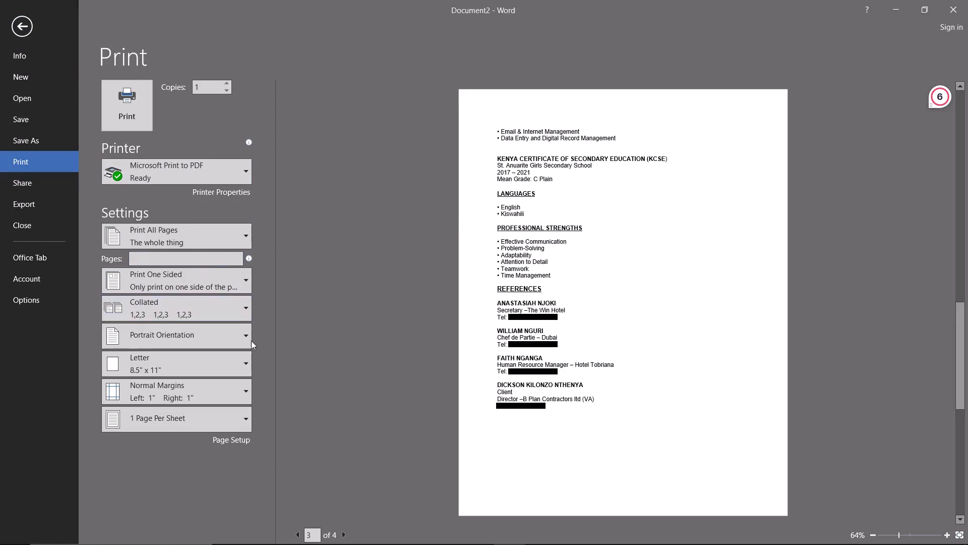
left_click(137, 125)
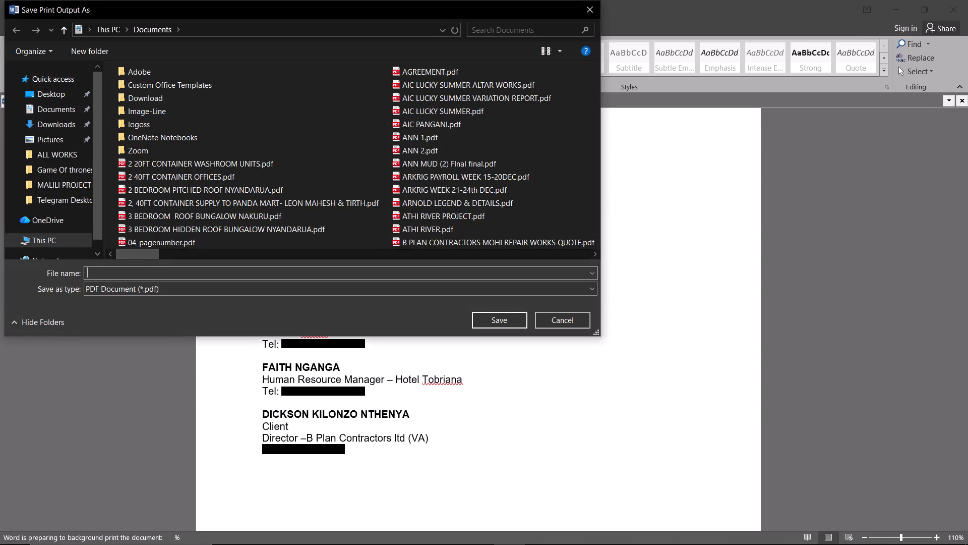
Save the print output as a PDF in Documents, naming it with the applicant's name in possessive form followed by "RESUME".
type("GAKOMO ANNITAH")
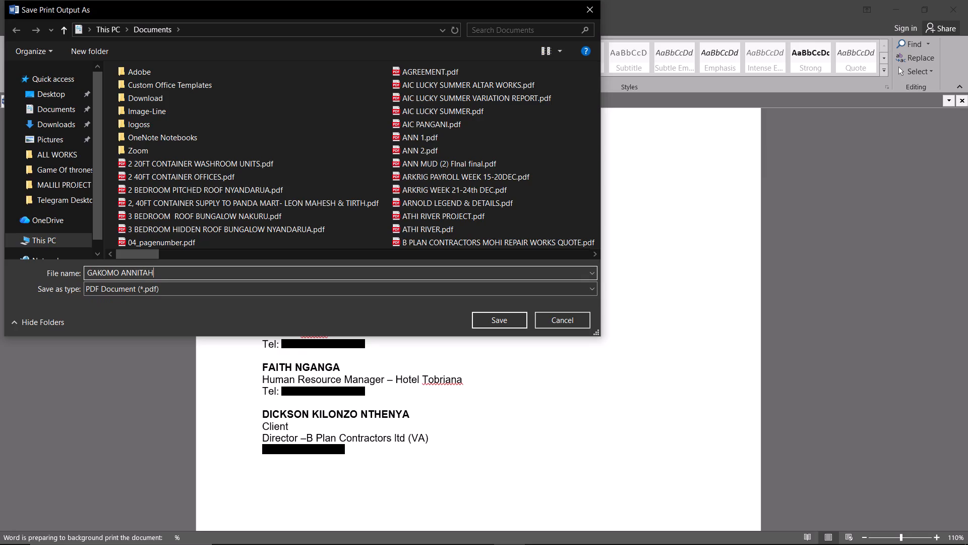